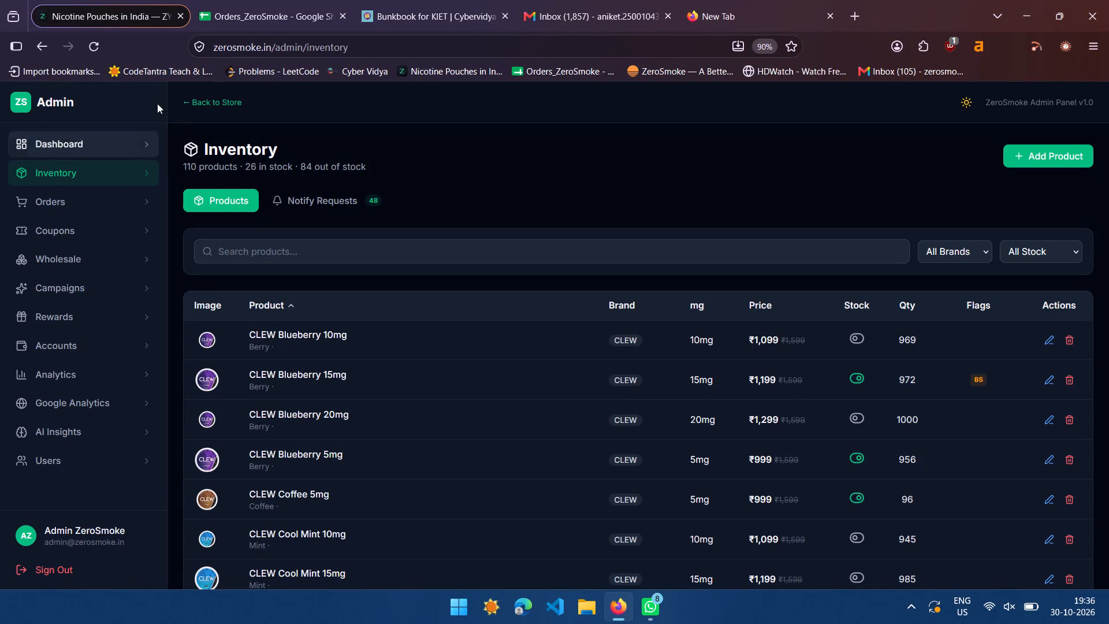
{"action": "left_click", "coordinate": [101, 212]}
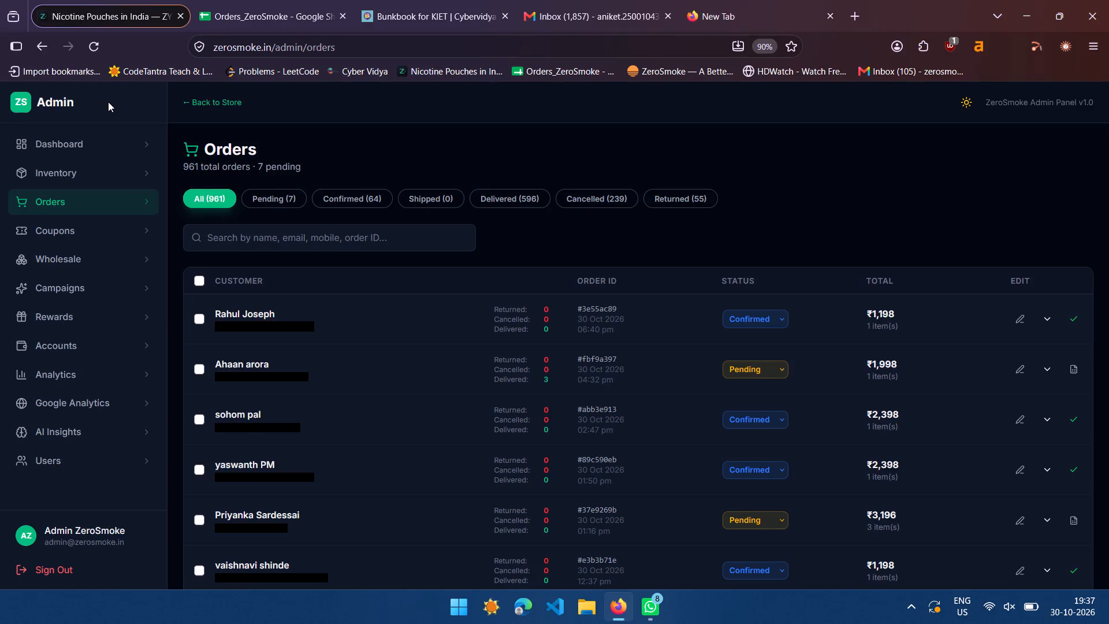
{"action": "scroll", "coordinate": [386, 273], "scroll_direction": "down", "scroll_amount": 3}
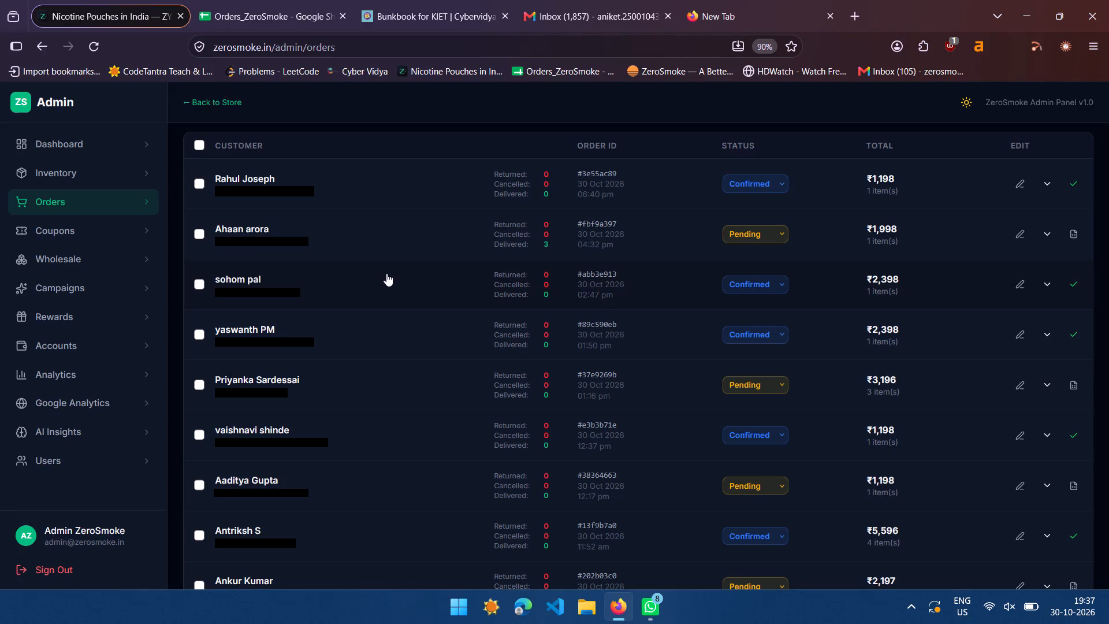
{"action": "scroll", "coordinate": [829, 290], "scroll_direction": "down", "scroll_amount": 4}
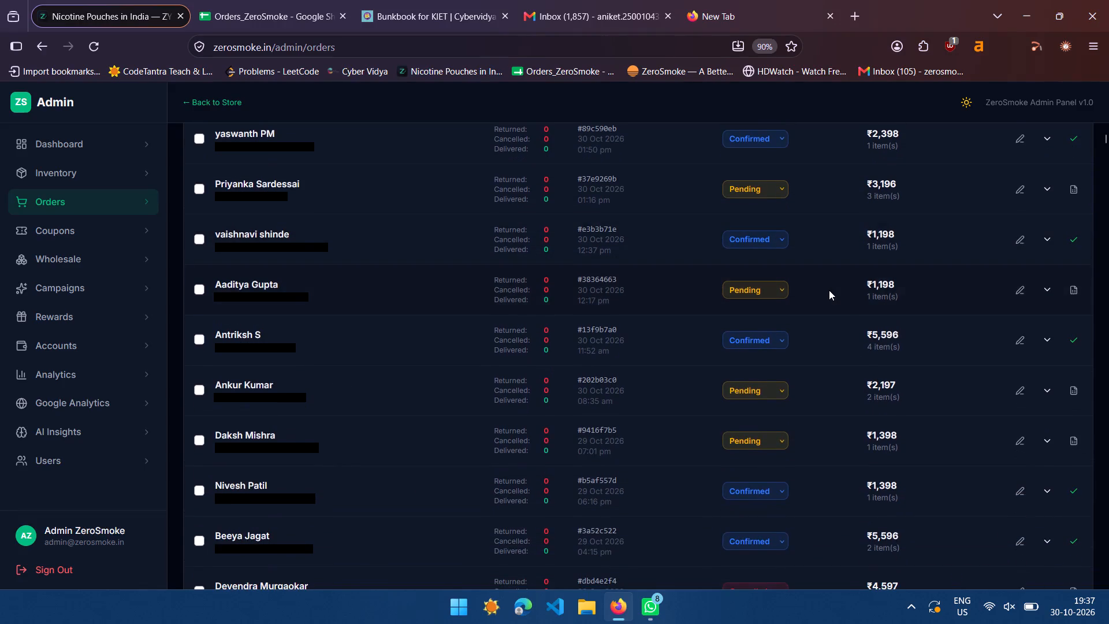
{"action": "scroll", "coordinate": [829, 290], "scroll_direction": "down", "scroll_amount": 3}
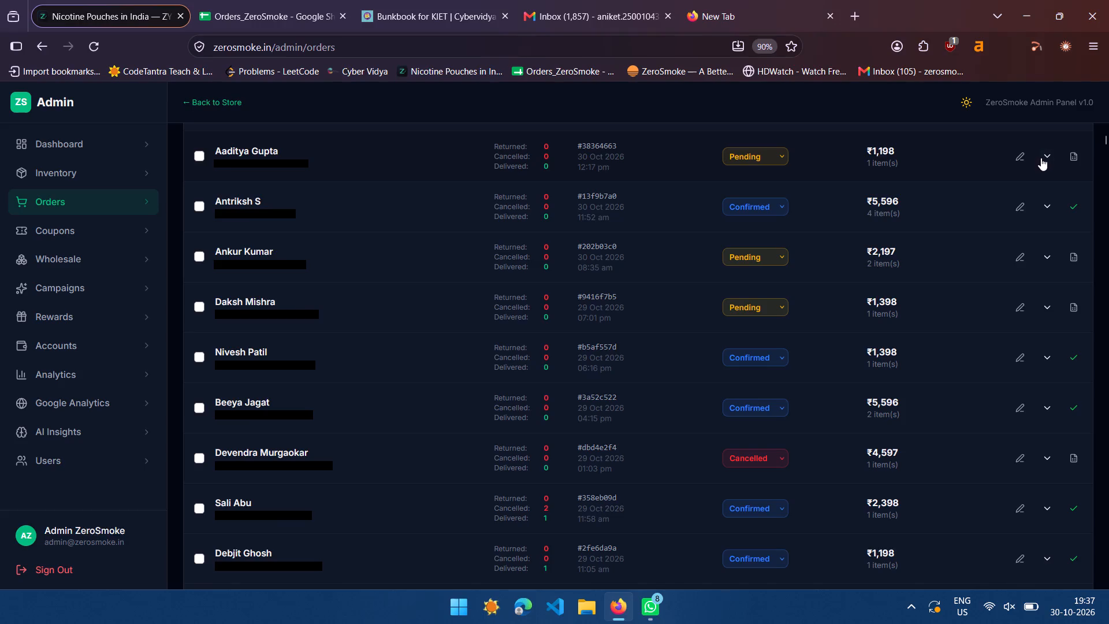
{"action": "scroll", "coordinate": [1043, 171], "scroll_direction": "up", "scroll_amount": 1}
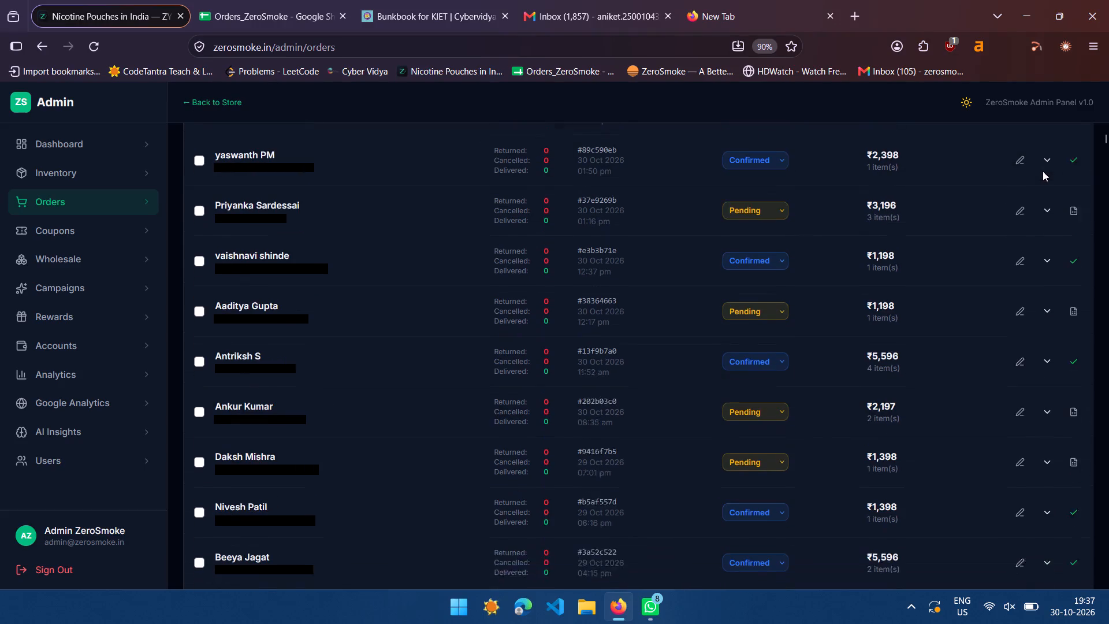
{"action": "scroll", "coordinate": [1043, 171], "scroll_direction": "up", "scroll_amount": 1}
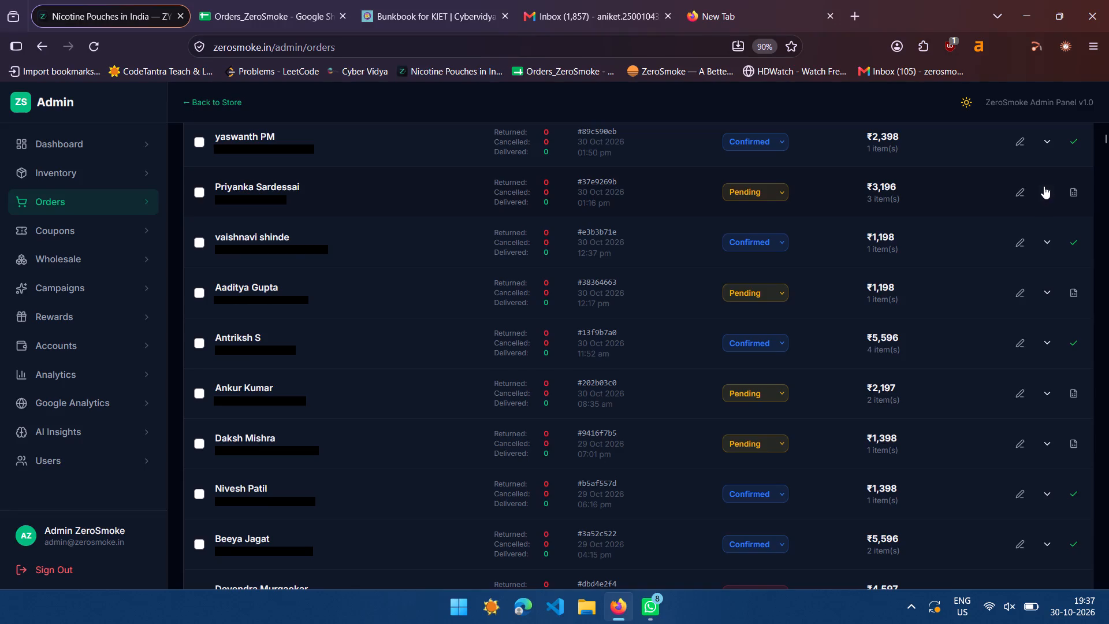
{"action": "left_click", "coordinate": [1044, 186]}
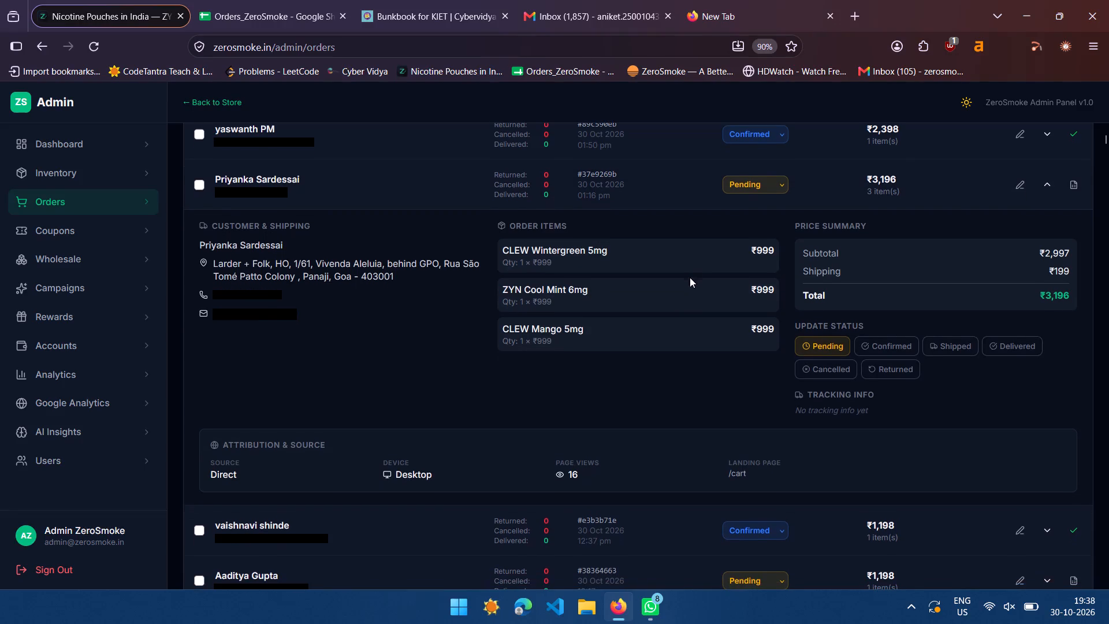
{"action": "scroll", "coordinate": [640, 276], "scroll_direction": "down", "scroll_amount": 4}
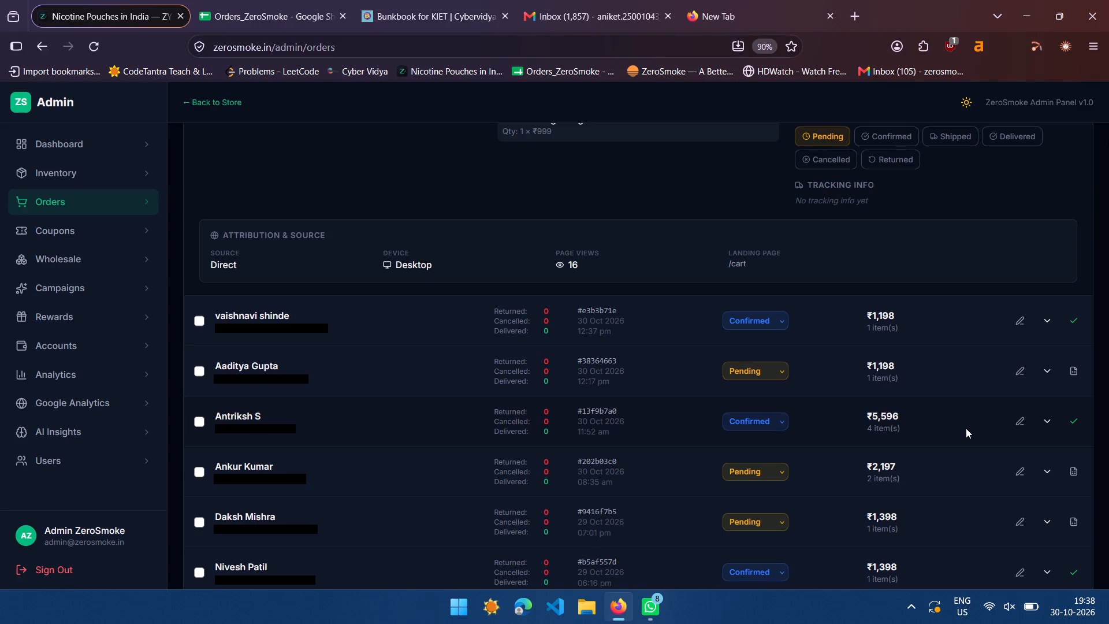
{"action": "left_click", "coordinate": [1054, 370]}
{"action": "scroll", "coordinate": [1054, 370], "scroll_direction": "down", "scroll_amount": 1}
{"action": "scroll", "coordinate": [798, 358], "scroll_direction": "down", "scroll_amount": 2}
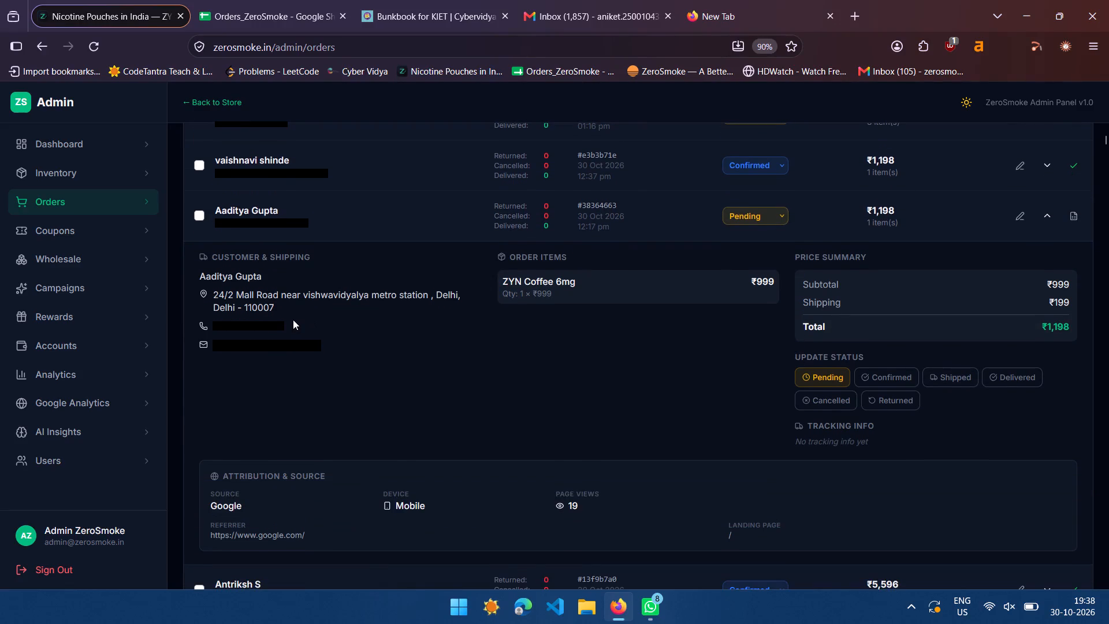
{"action": "scroll", "coordinate": [293, 320], "scroll_direction": "down", "scroll_amount": 5}
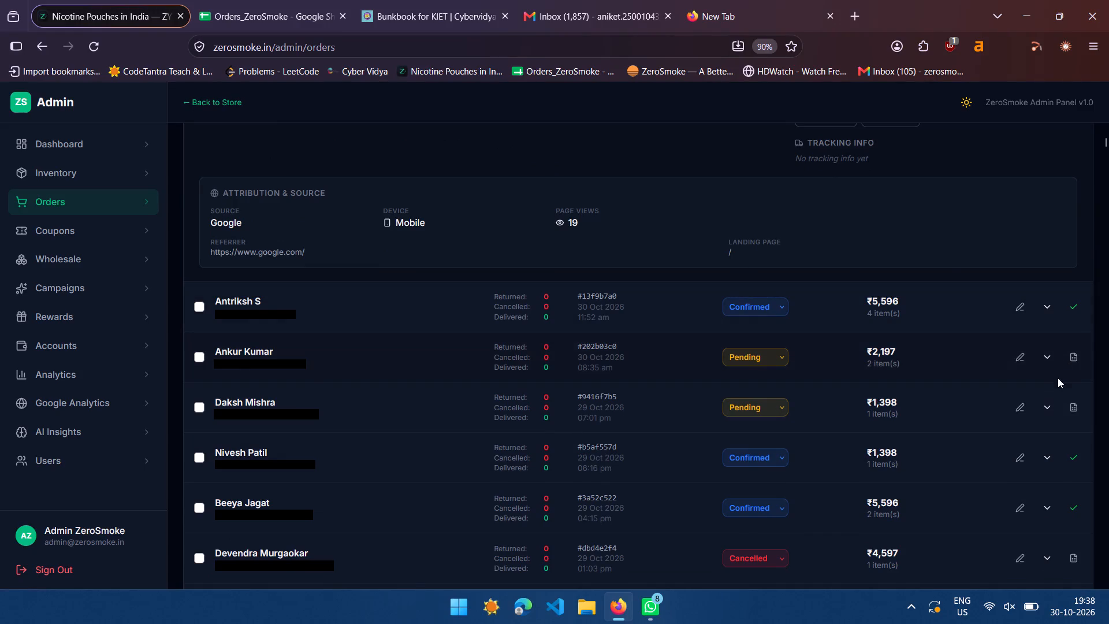
{"action": "left_click", "coordinate": [1052, 407]}
{"action": "scroll", "coordinate": [463, 400], "scroll_direction": "down", "scroll_amount": 1}
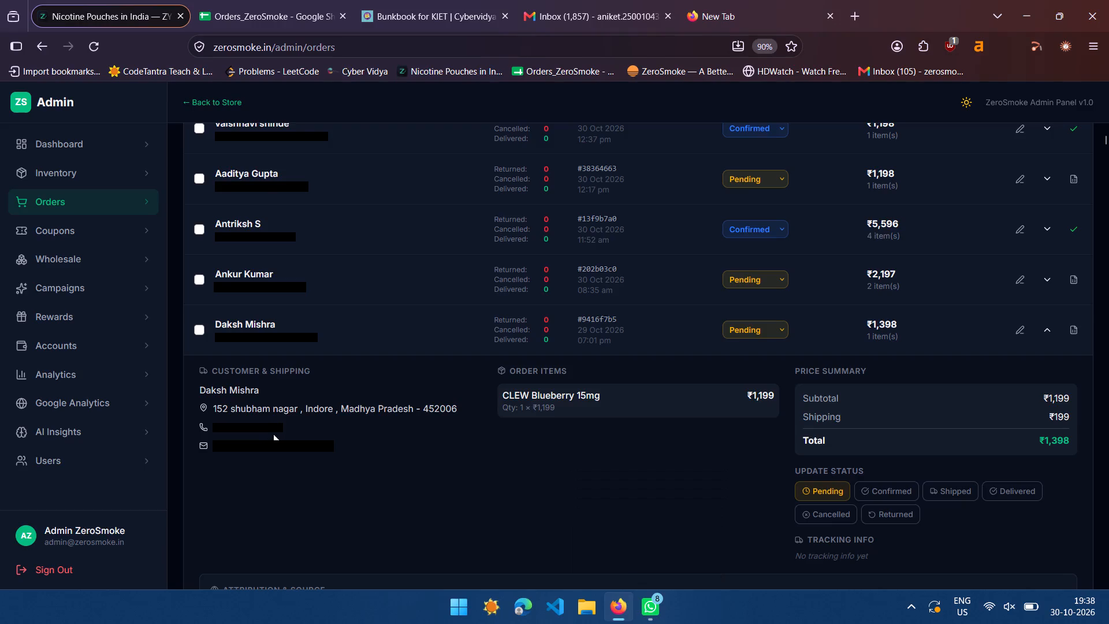
{"action": "left_click_drag", "start_coordinate": [288, 430], "coordinate": [150, 432]}
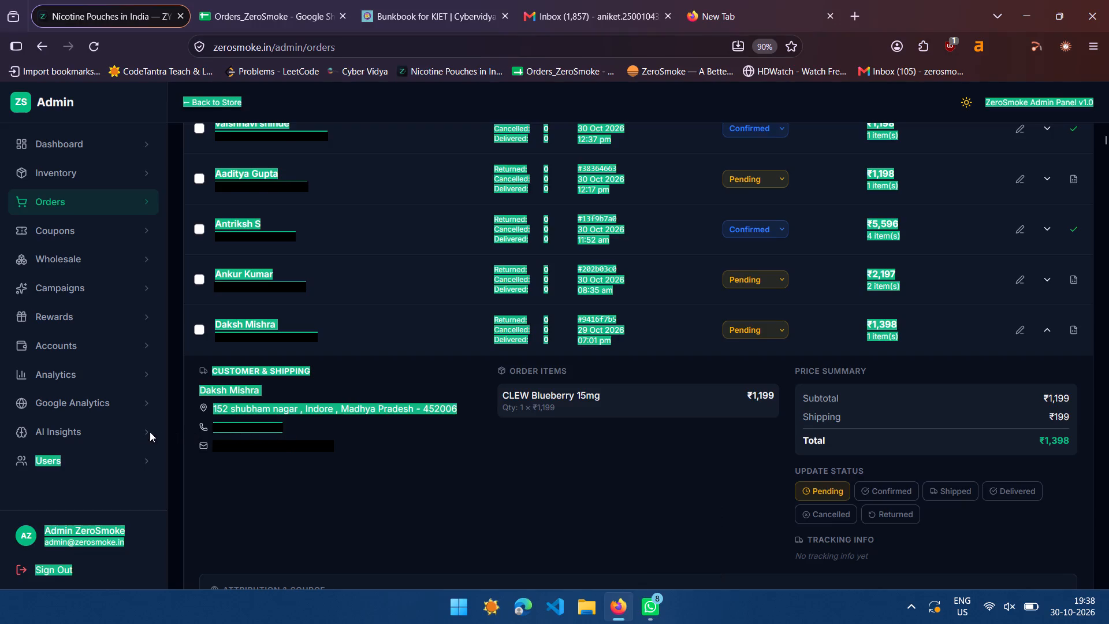
{"action": "left_click_drag", "start_coordinate": [150, 432], "coordinate": [137, 432]}
{"action": "left_click", "coordinate": [226, 425]}
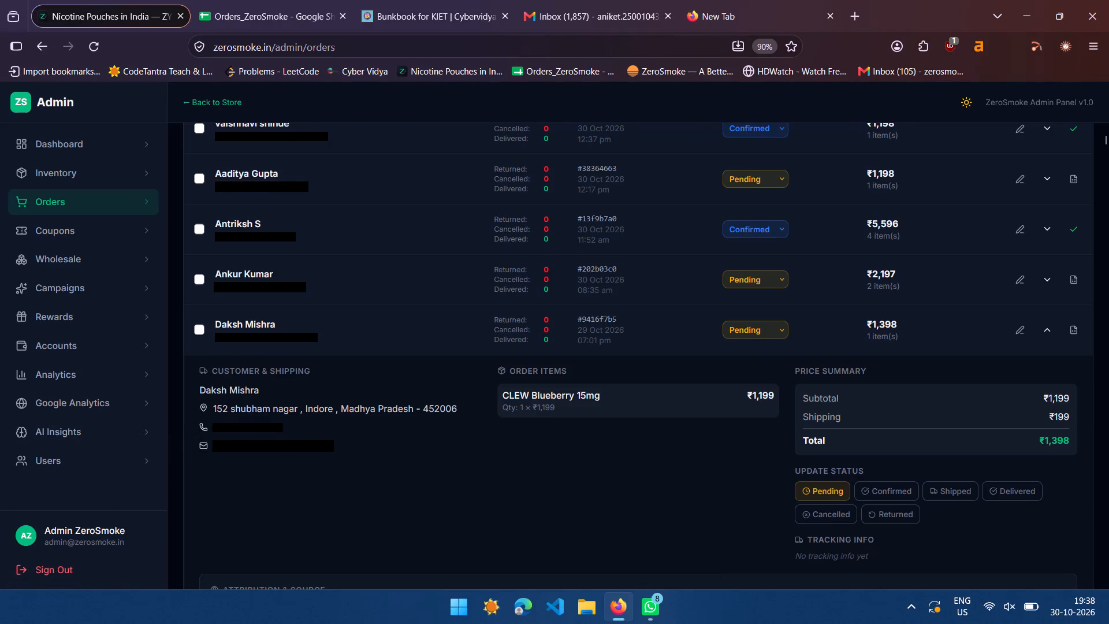
{"action": "left_click_drag", "start_coordinate": [213, 426], "coordinate": [229, 426]}
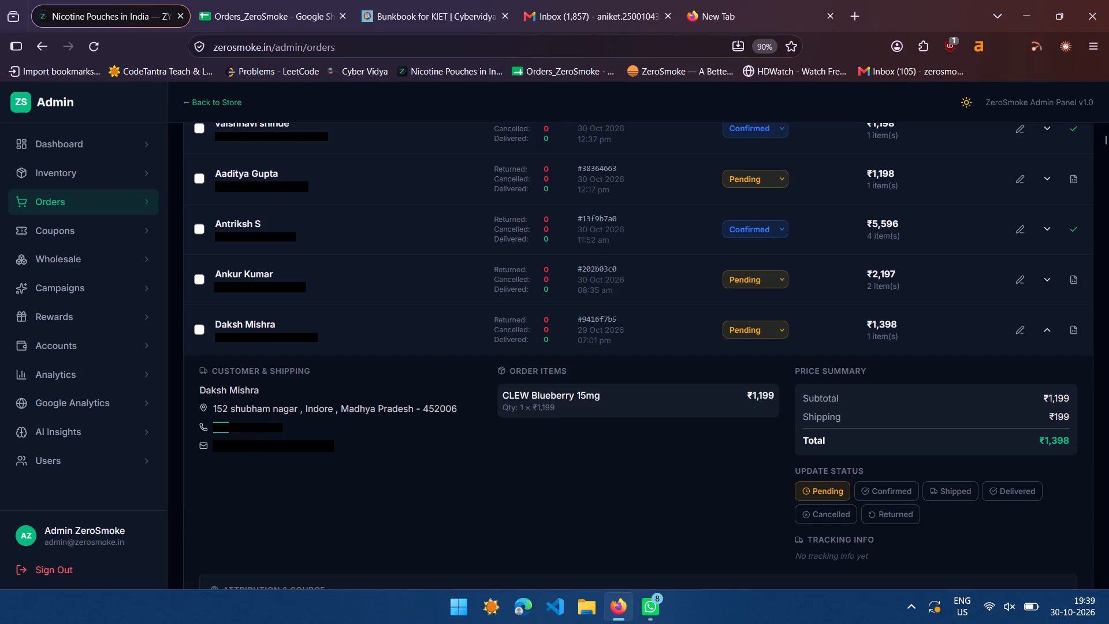
{"action": "left_click_drag", "start_coordinate": [229, 426], "coordinate": [229, 423]}
{"action": "left_click_drag", "start_coordinate": [229, 423], "coordinate": [271, 427]}
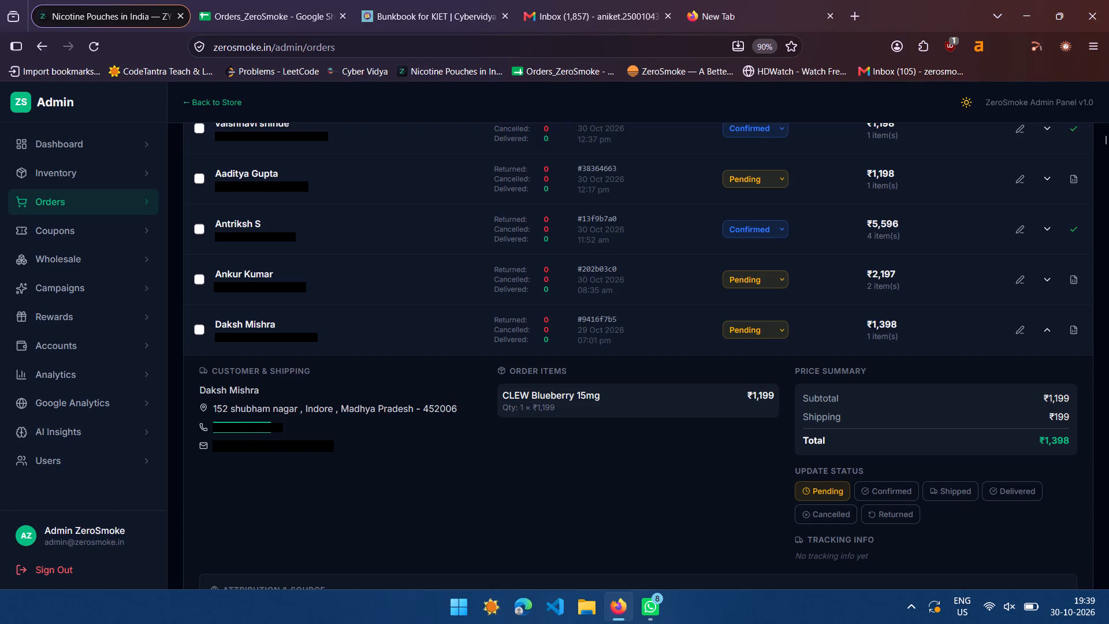
{"action": "left_click_drag", "start_coordinate": [271, 427], "coordinate": [284, 426]}
{"action": "left_click", "coordinate": [284, 426]}
Look through the most recent orders and examine which ones are pending or confirmed.
{"action": "scroll", "coordinate": [747, 287], "scroll_direction": "up", "scroll_amount": 5}
{"action": "scroll", "coordinate": [747, 287], "scroll_direction": "down", "scroll_amount": 2}
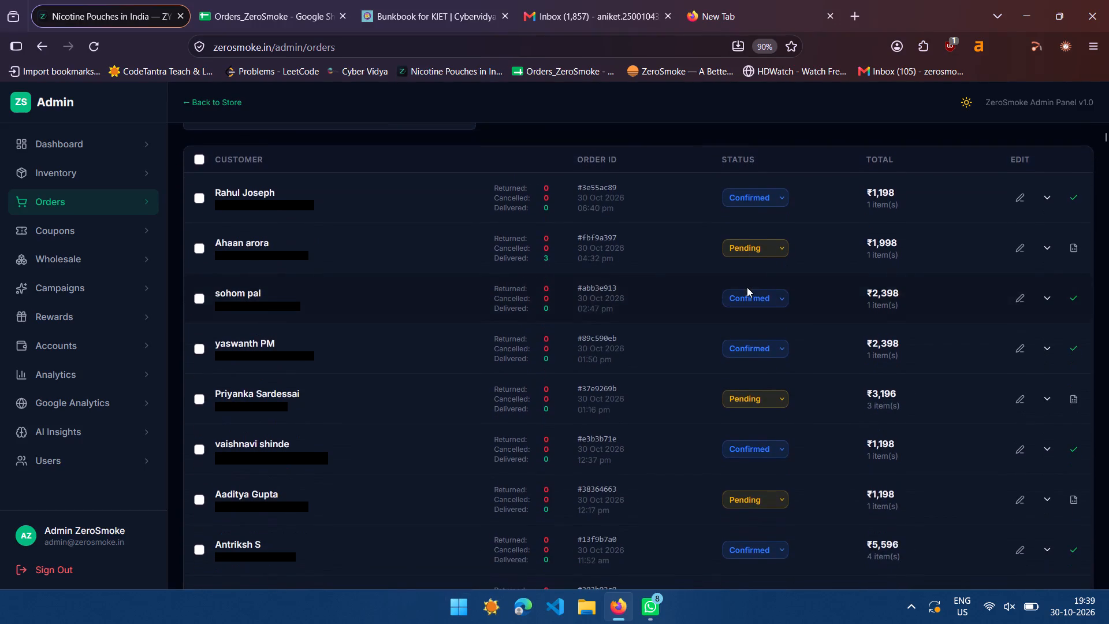
{"action": "scroll", "coordinate": [747, 287], "scroll_direction": "down", "scroll_amount": 3}
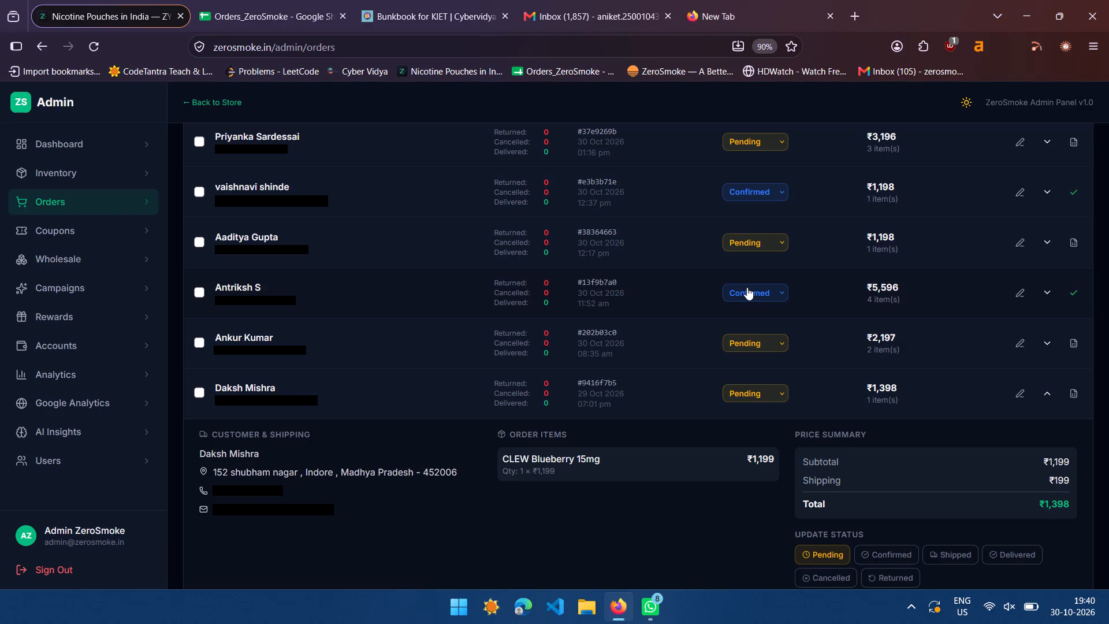
{"action": "scroll", "coordinate": [747, 287], "scroll_direction": "up", "scroll_amount": 1}
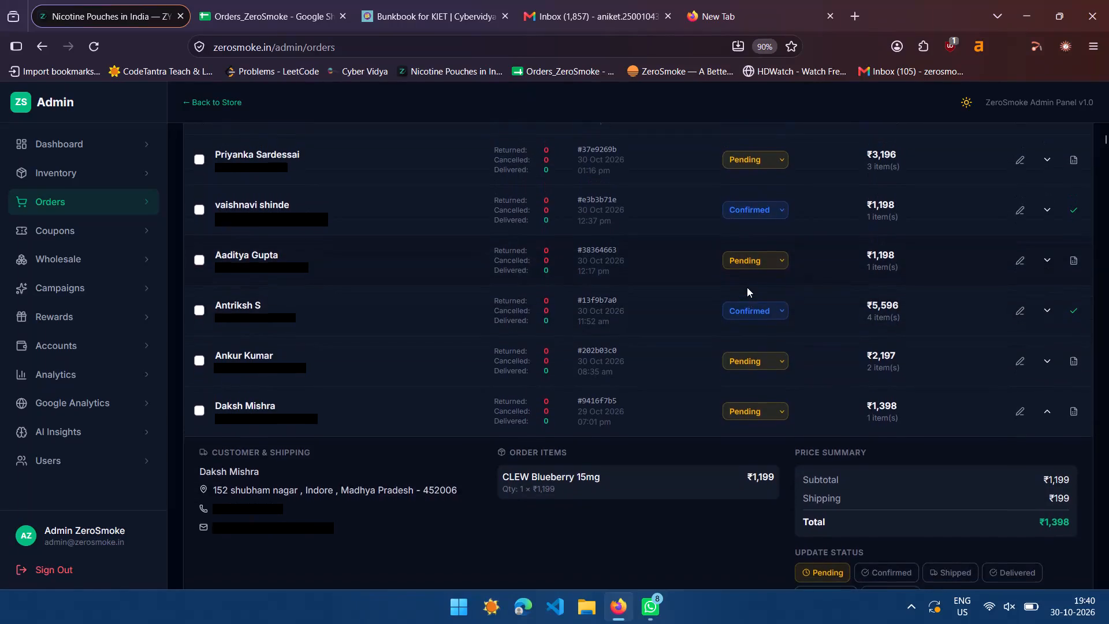
{"action": "scroll", "coordinate": [747, 287], "scroll_direction": "up", "scroll_amount": 2}
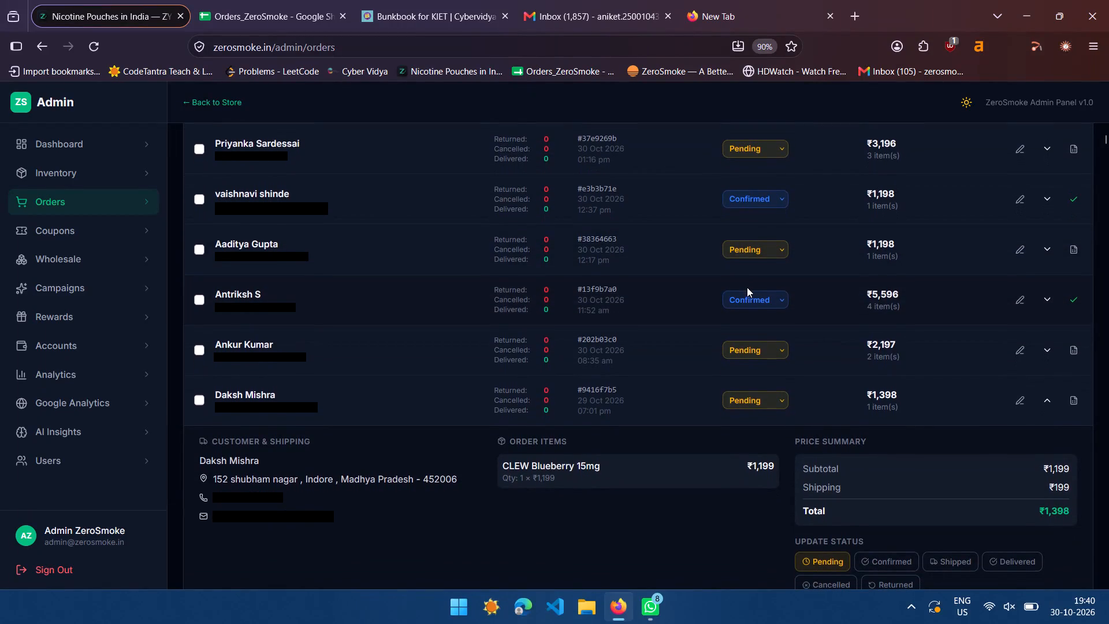
{"action": "scroll", "coordinate": [747, 287], "scroll_direction": "up", "scroll_amount": 1}
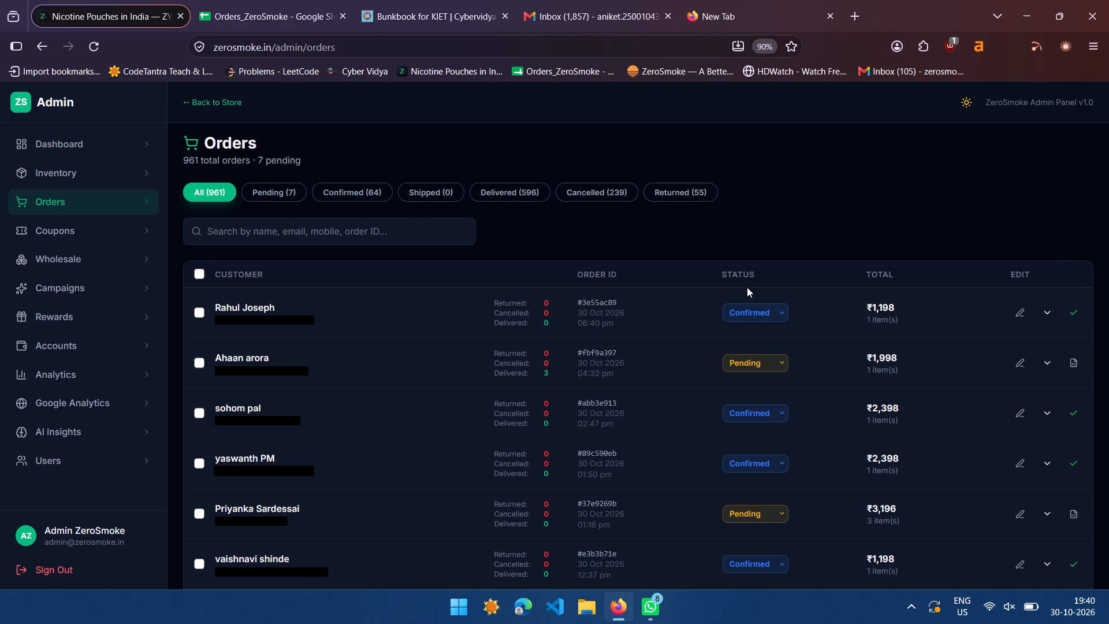
{"action": "scroll", "coordinate": [747, 287], "scroll_direction": "down", "scroll_amount": 1}
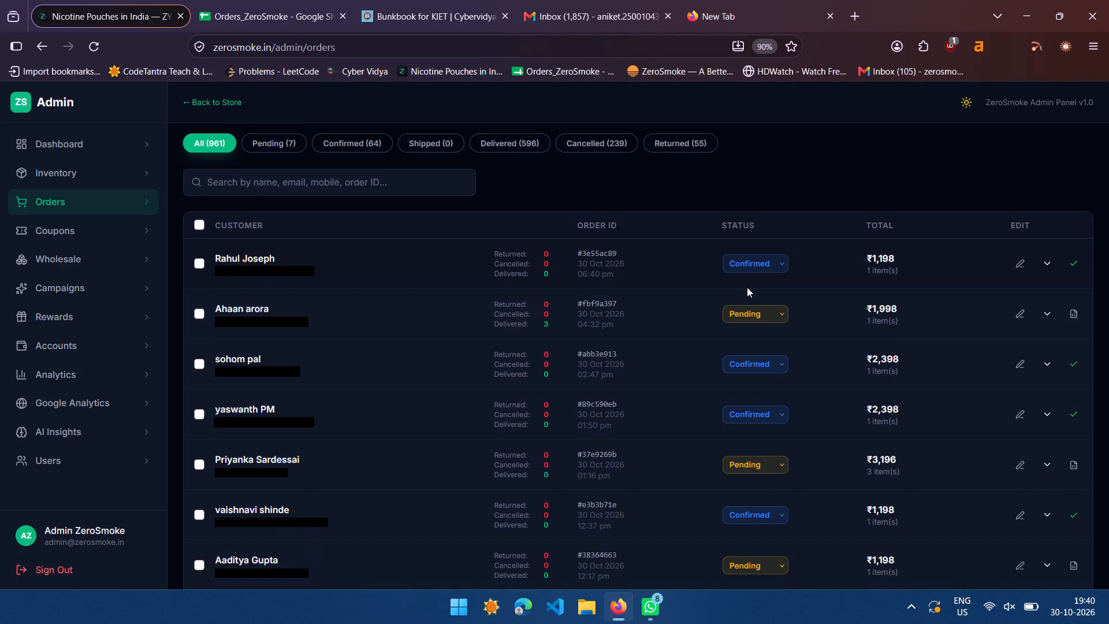
{"action": "scroll", "coordinate": [747, 287], "scroll_direction": "down", "scroll_amount": 2}
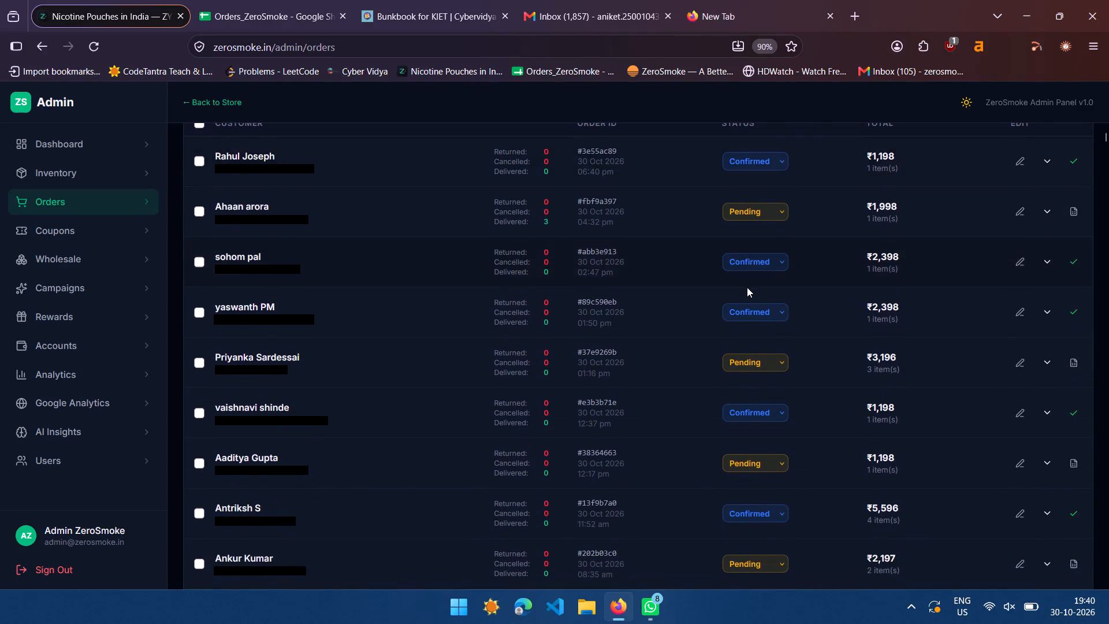
{"action": "scroll", "coordinate": [747, 287], "scroll_direction": "down", "scroll_amount": 4}
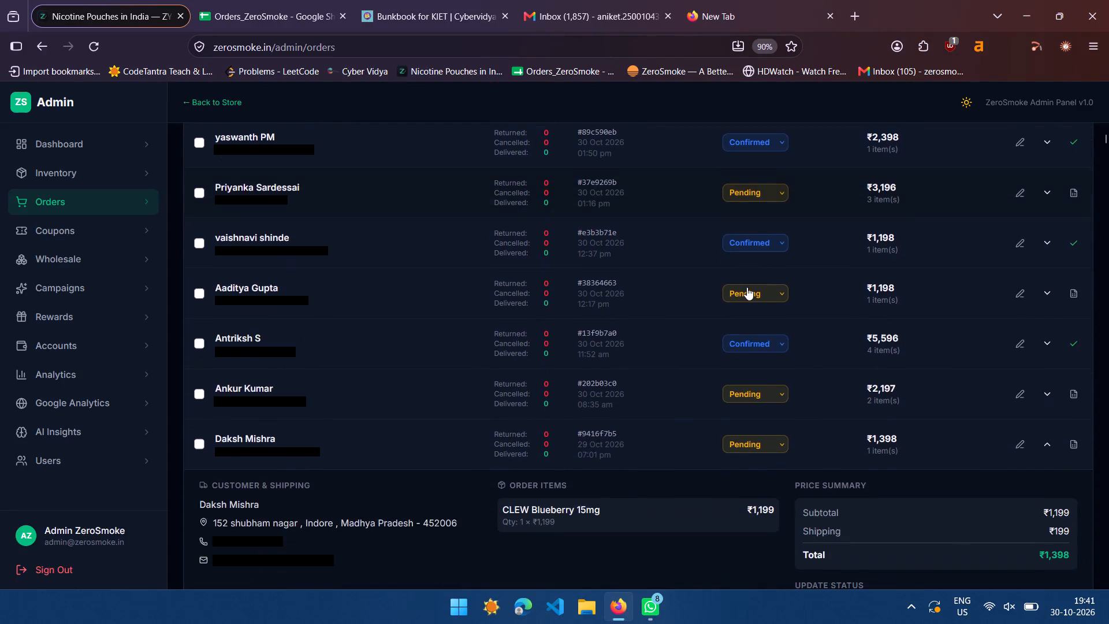
{"action": "scroll", "coordinate": [747, 287], "scroll_direction": "down", "scroll_amount": 2}
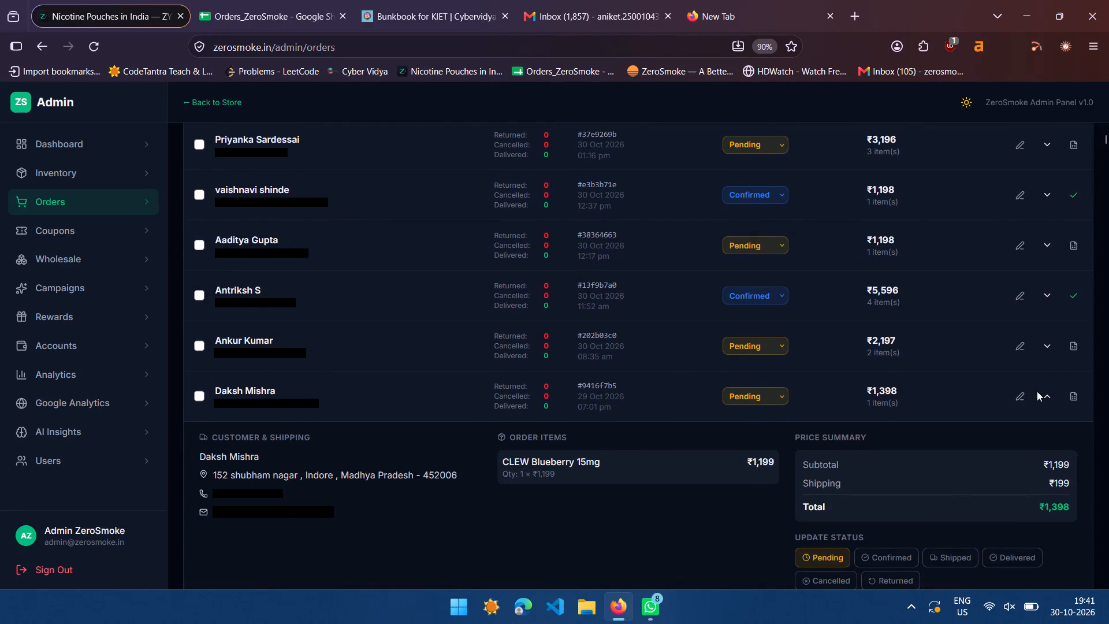
{"action": "left_click", "coordinate": [1046, 395]}
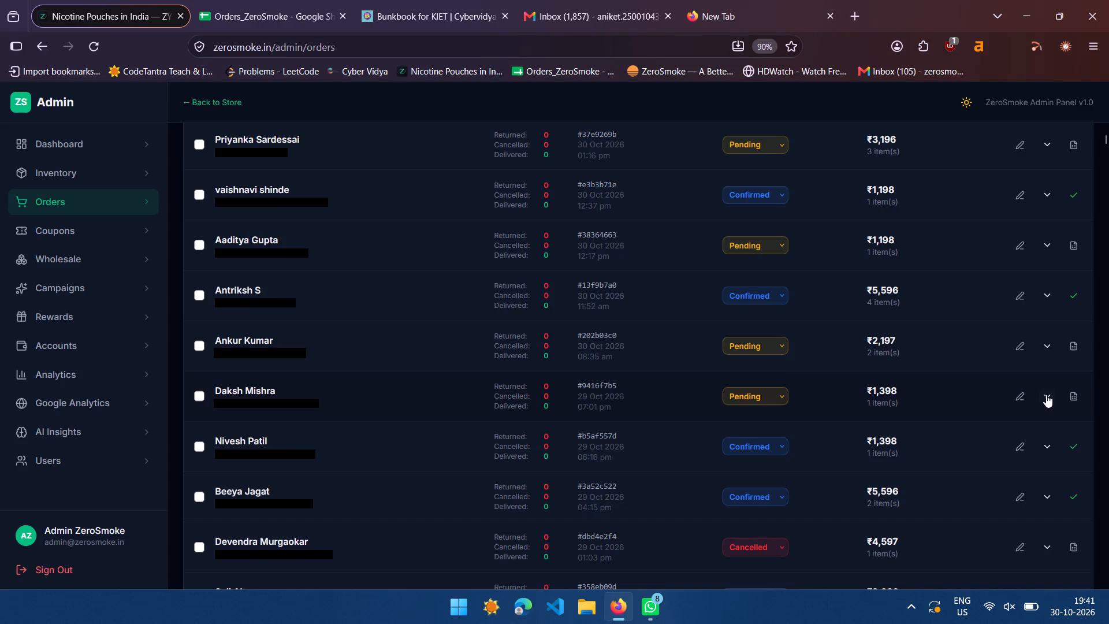
{"action": "left_click", "coordinate": [1047, 396]}
{"action": "scroll", "coordinate": [1037, 378], "scroll_direction": "down", "scroll_amount": 1}
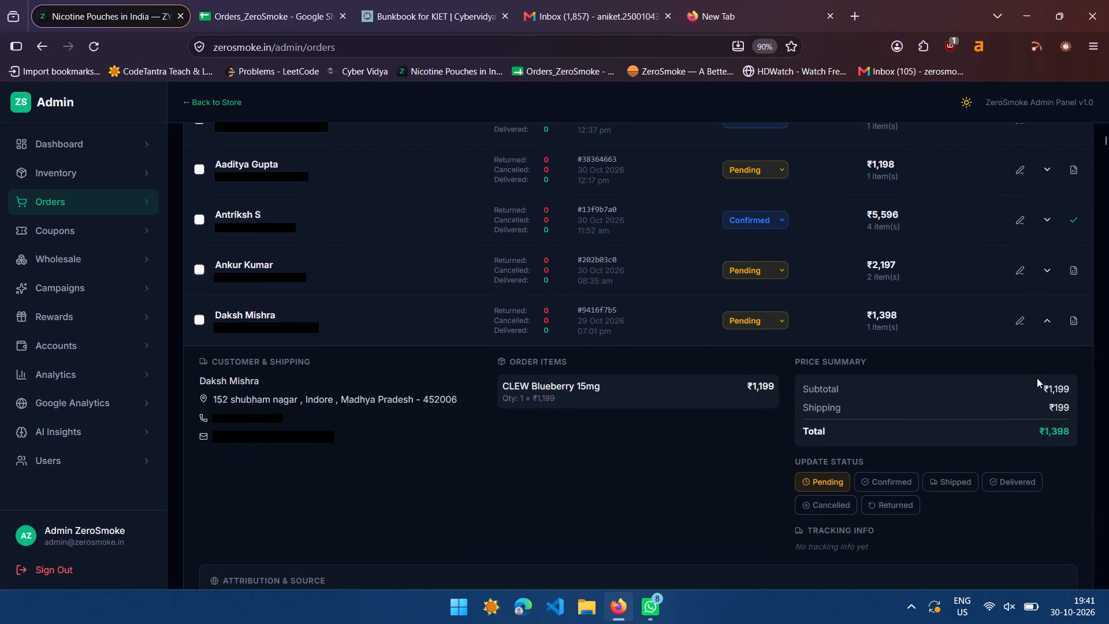
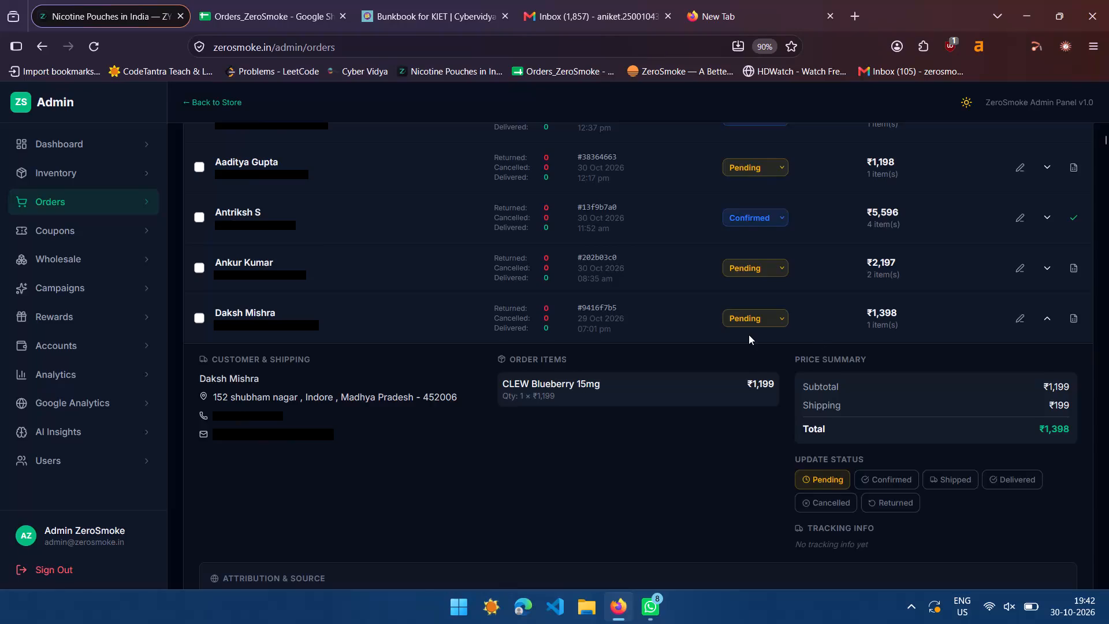
{"action": "scroll", "coordinate": [749, 335], "scroll_direction": "down", "scroll_amount": 1}
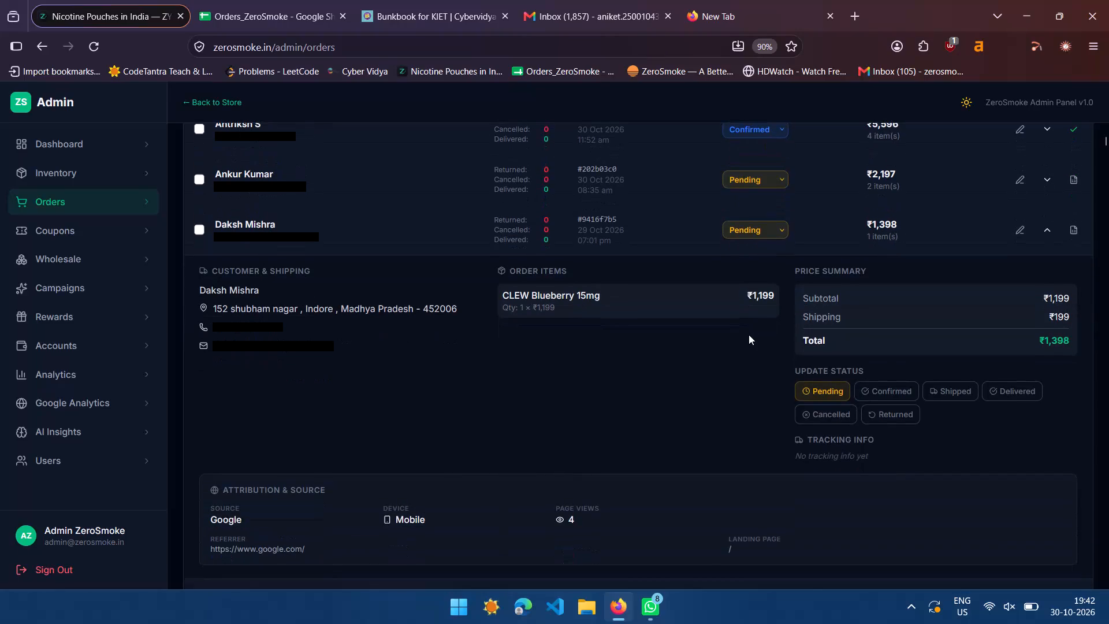
{"action": "scroll", "coordinate": [749, 335], "scroll_direction": "down", "scroll_amount": 2}
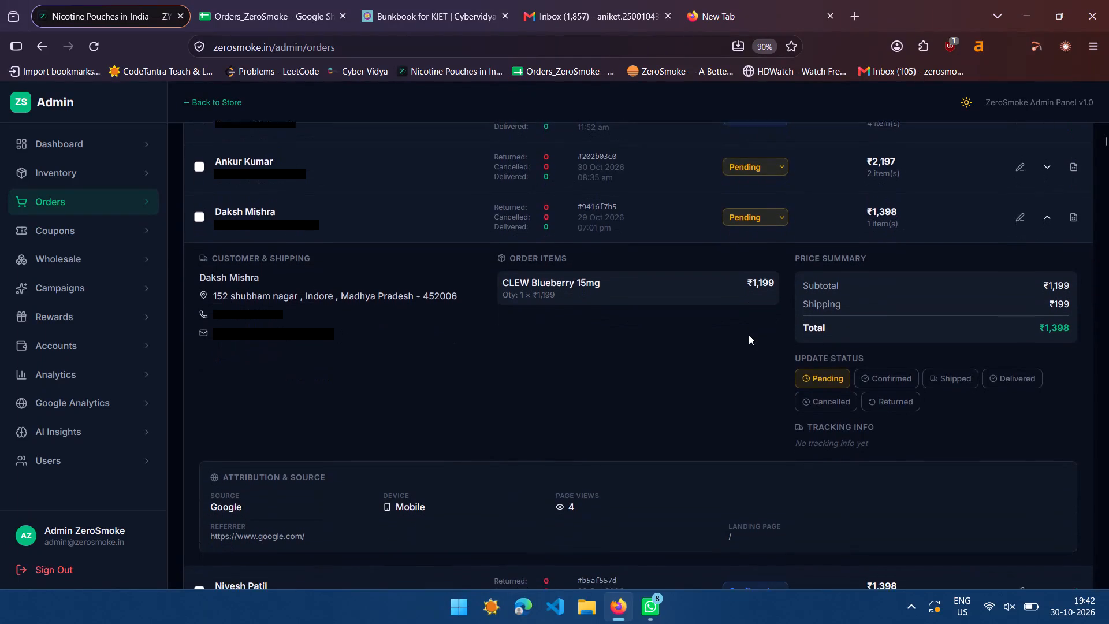
{"action": "scroll", "coordinate": [749, 335], "scroll_direction": "down", "scroll_amount": 1}
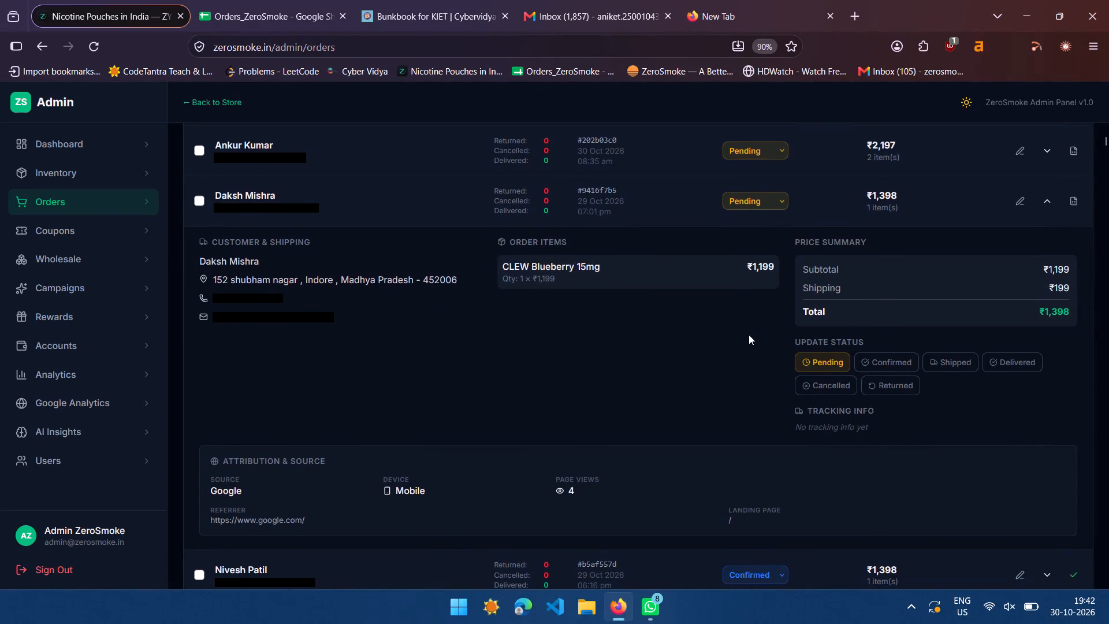
{"action": "scroll", "coordinate": [749, 335], "scroll_direction": "down", "scroll_amount": 1}
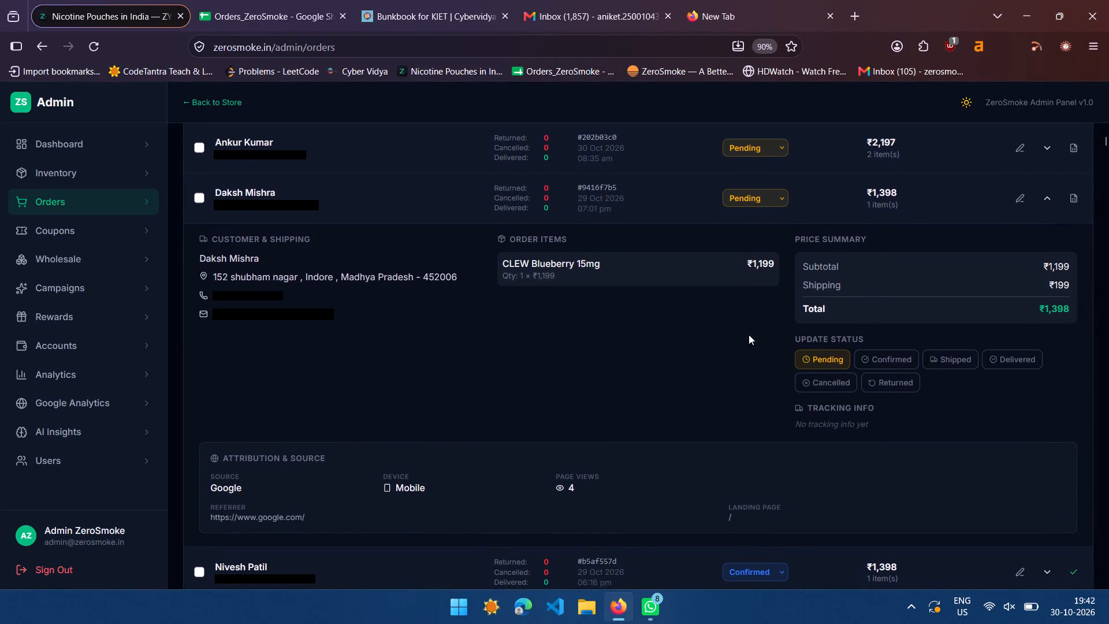
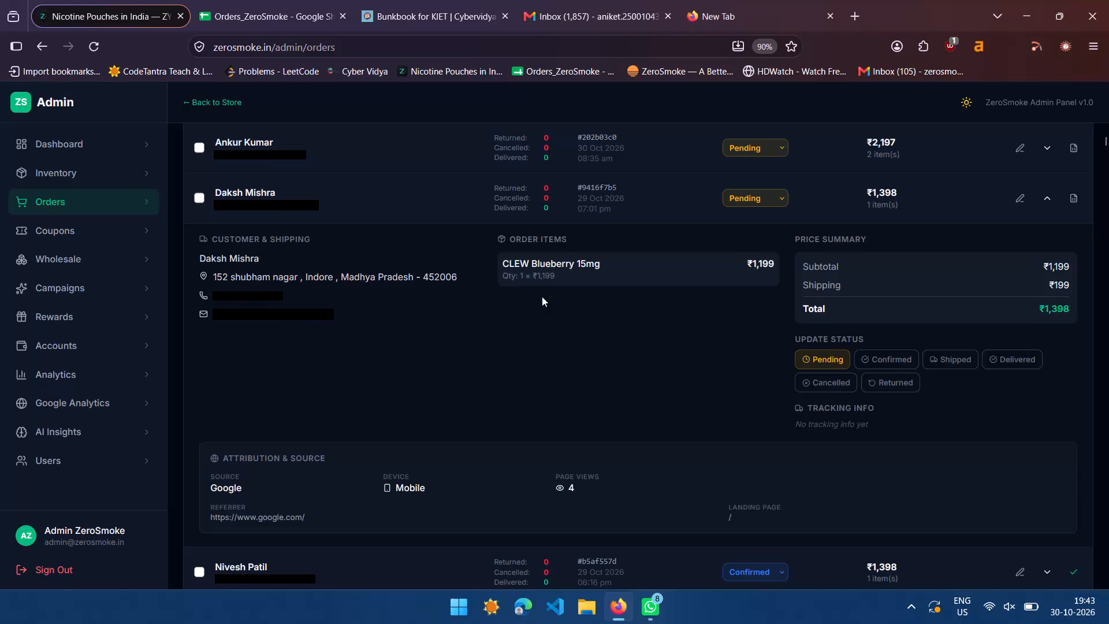
Filter the orders list to show only pending orders and look through the filtered list down to its oldest entries.
{"action": "scroll", "coordinate": [542, 296], "scroll_direction": "up", "scroll_amount": 9}
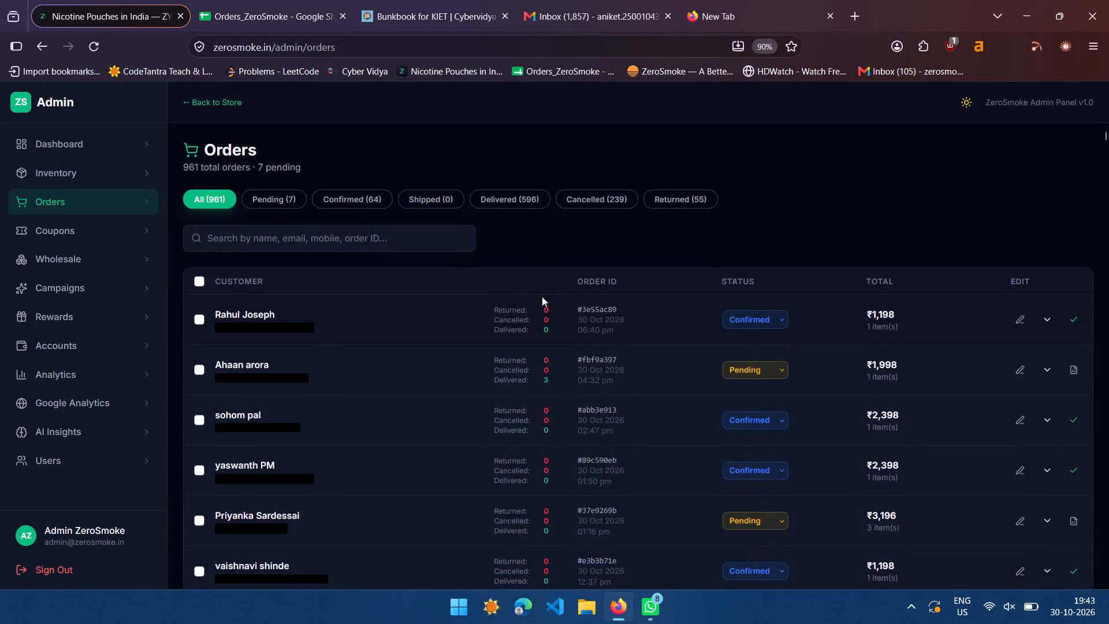
{"action": "scroll", "coordinate": [542, 296], "scroll_direction": "left", "scroll_amount": 1}
{"action": "left_click", "coordinate": [286, 199]}
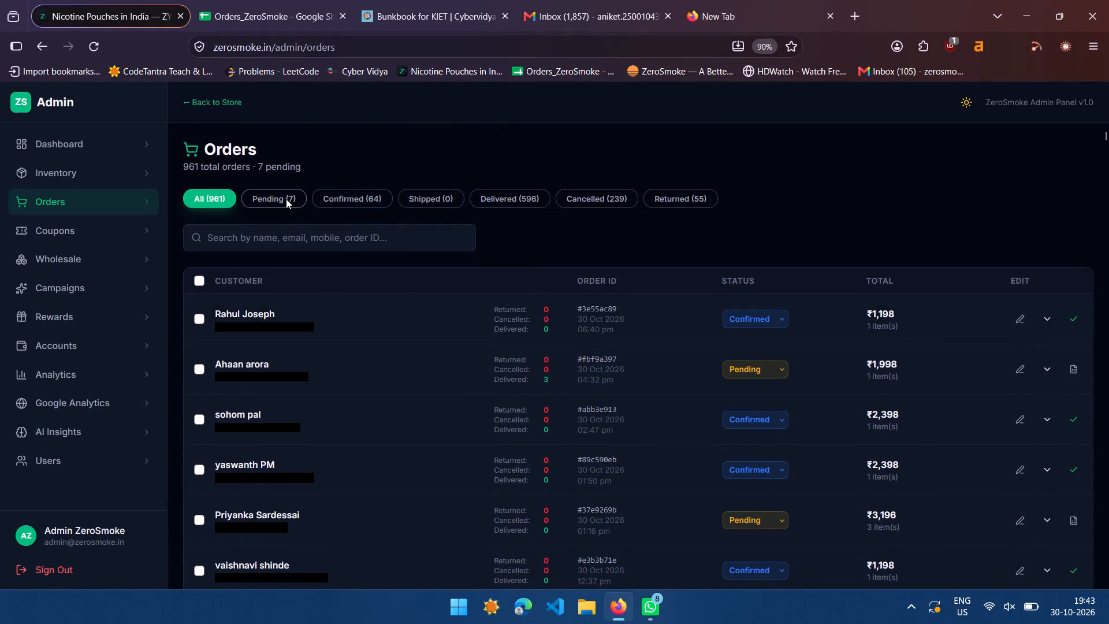
{"action": "scroll", "coordinate": [704, 426], "scroll_direction": "down", "scroll_amount": 6}
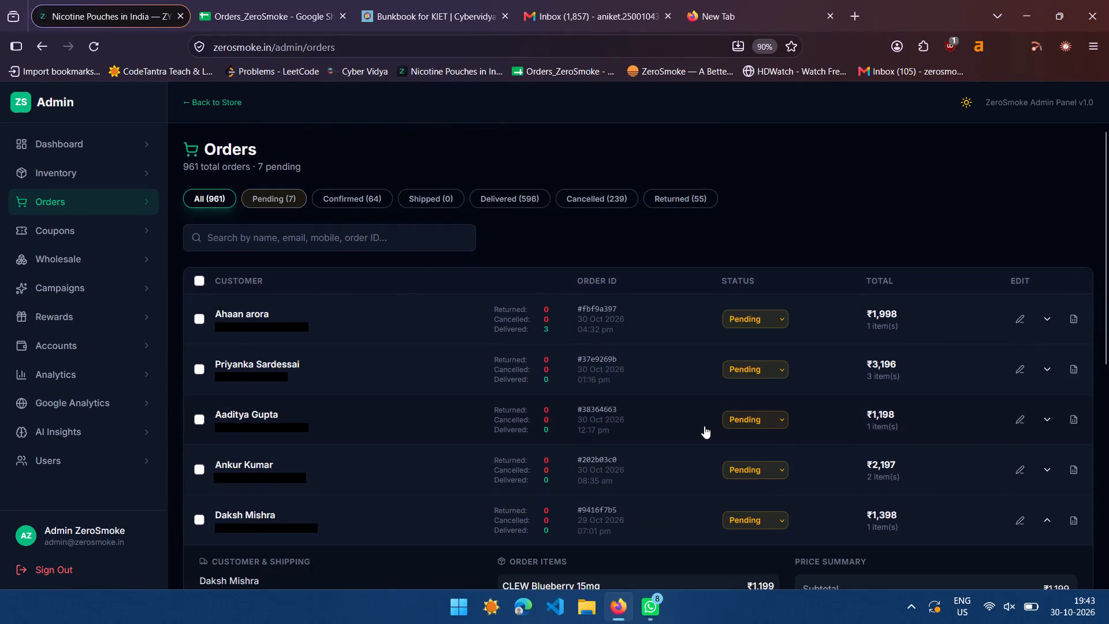
{"action": "scroll", "coordinate": [704, 426], "scroll_direction": "down", "scroll_amount": 3}
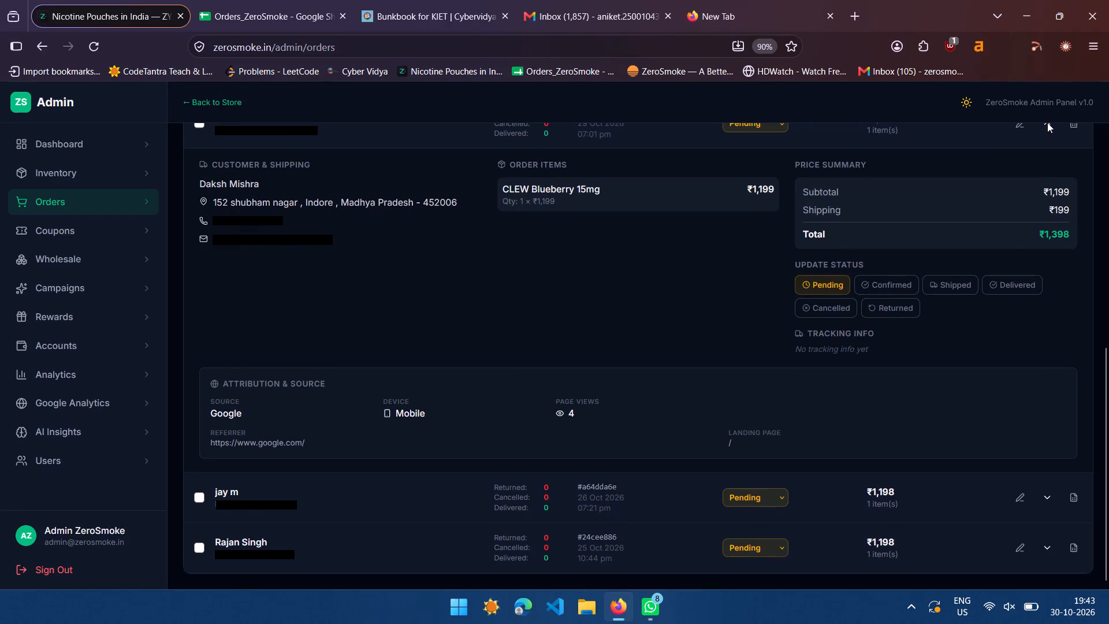
{"action": "left_click", "coordinate": [1047, 125]}
{"action": "scroll", "coordinate": [1047, 125], "scroll_direction": "down", "scroll_amount": 1}
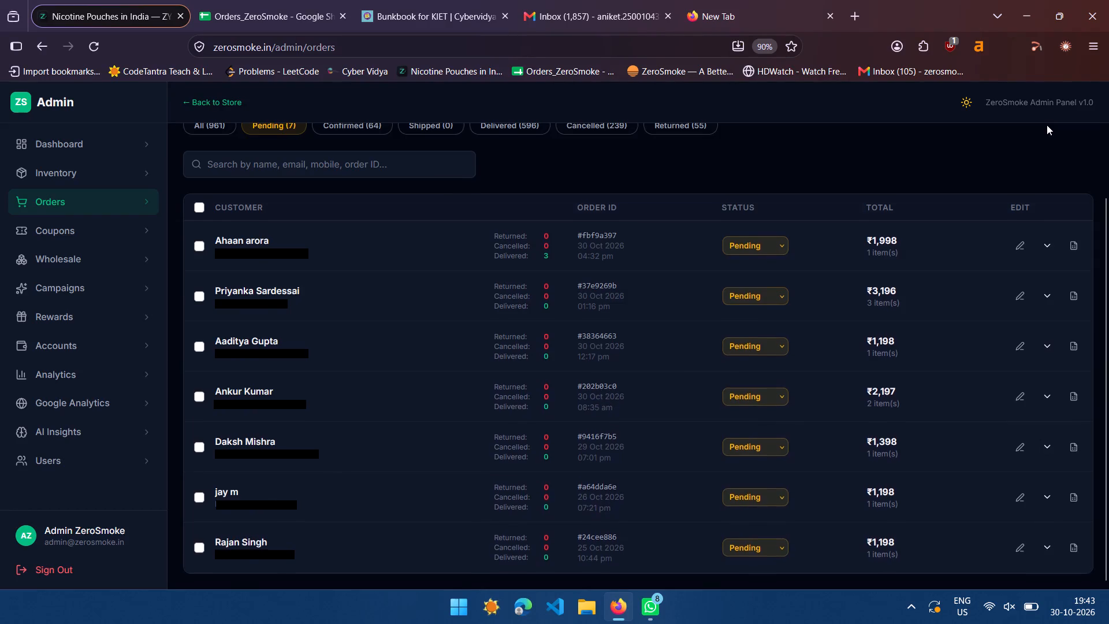
{"action": "scroll", "coordinate": [1047, 125], "scroll_direction": "down", "scroll_amount": 1}
{"action": "left_click", "coordinate": [1047, 450]}
{"action": "left_click", "coordinate": [1047, 450]}
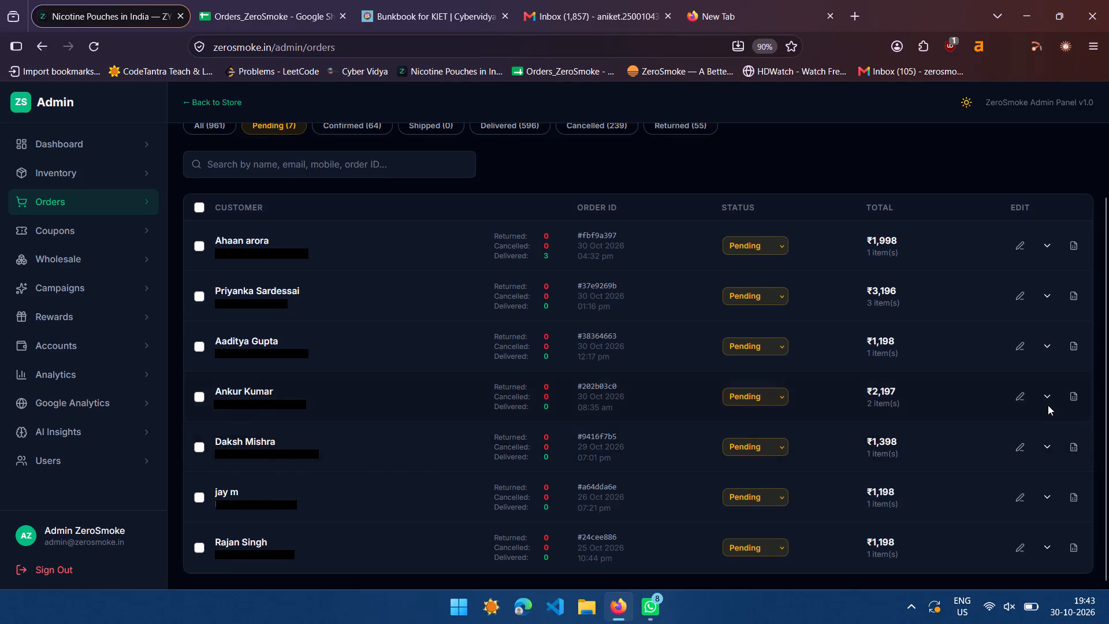
{"action": "left_click", "coordinate": [1049, 402]}
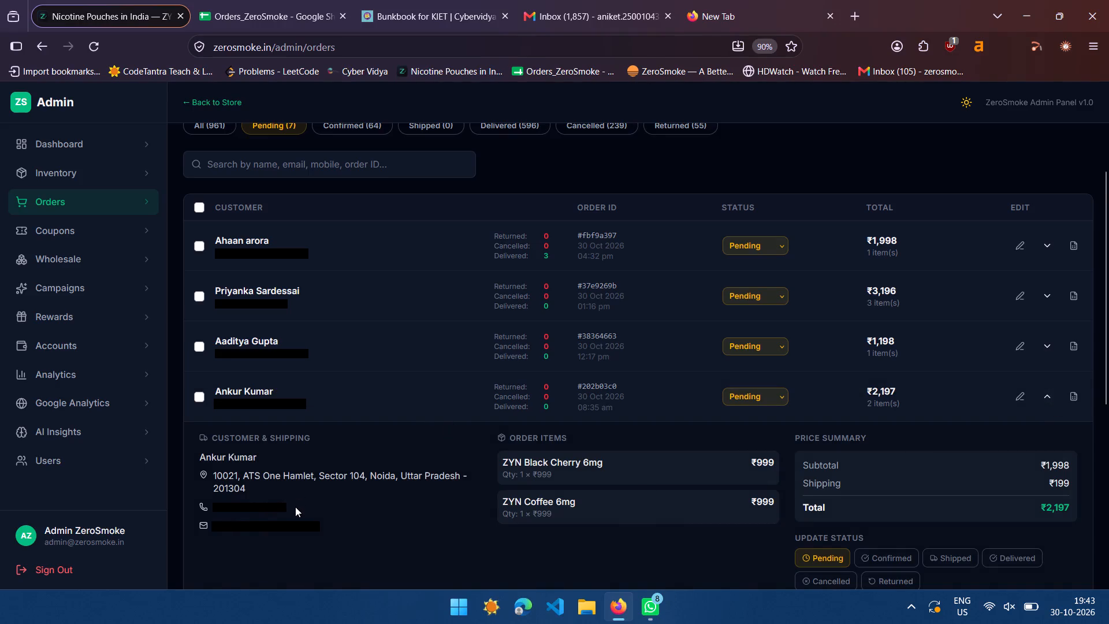
{"action": "left_click_drag", "start_coordinate": [295, 507], "coordinate": [230, 506]}
{"action": "key", "text": "ctrl+c"}
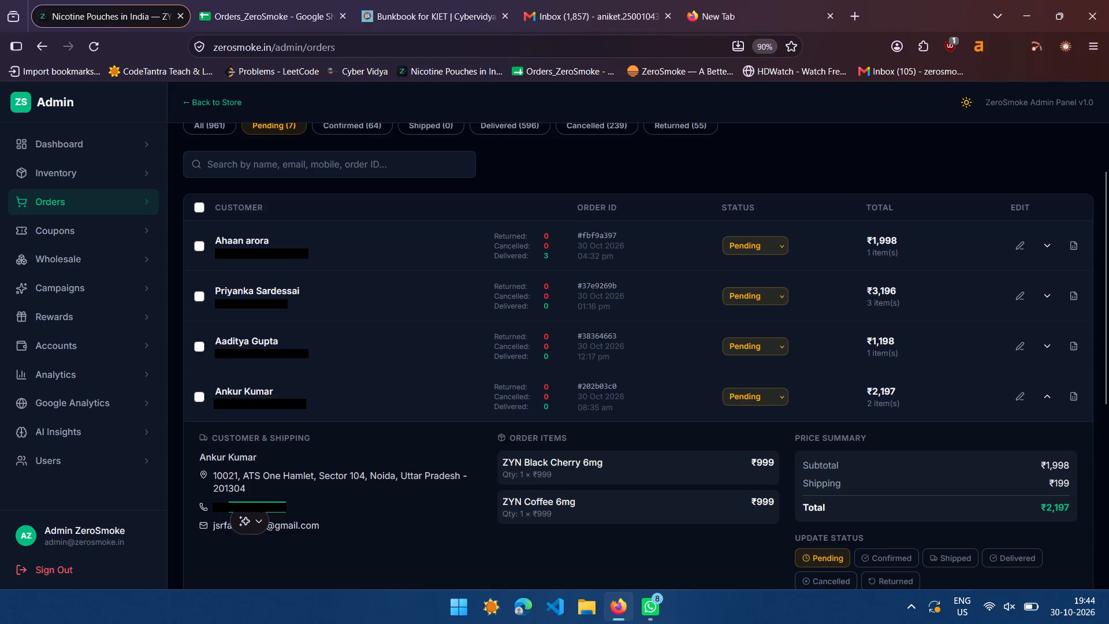
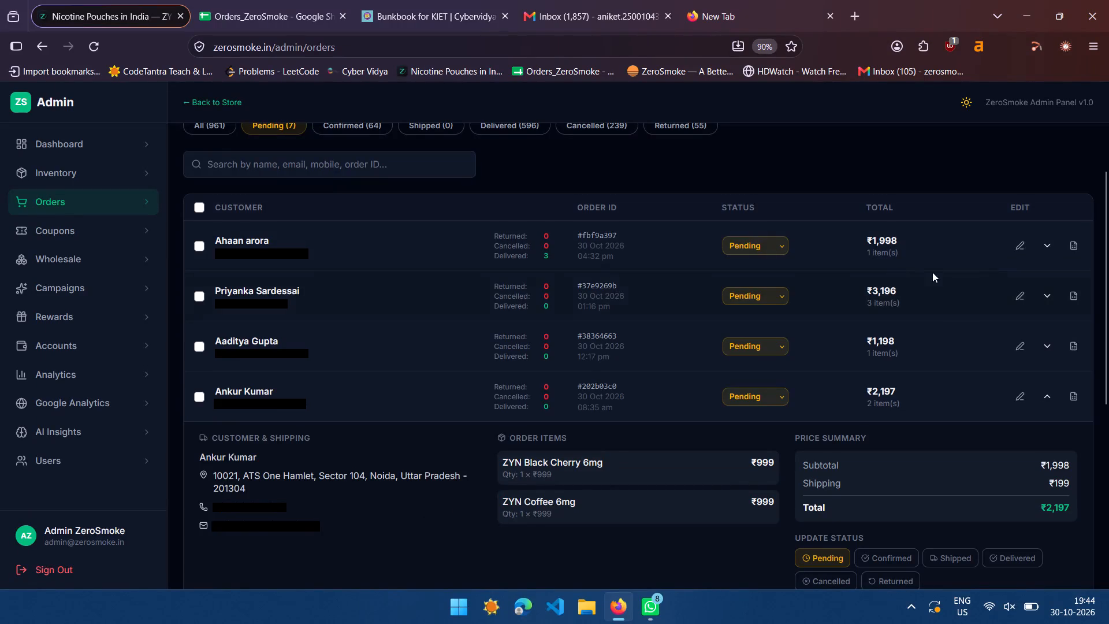
{"action": "left_click", "coordinate": [1050, 295]}
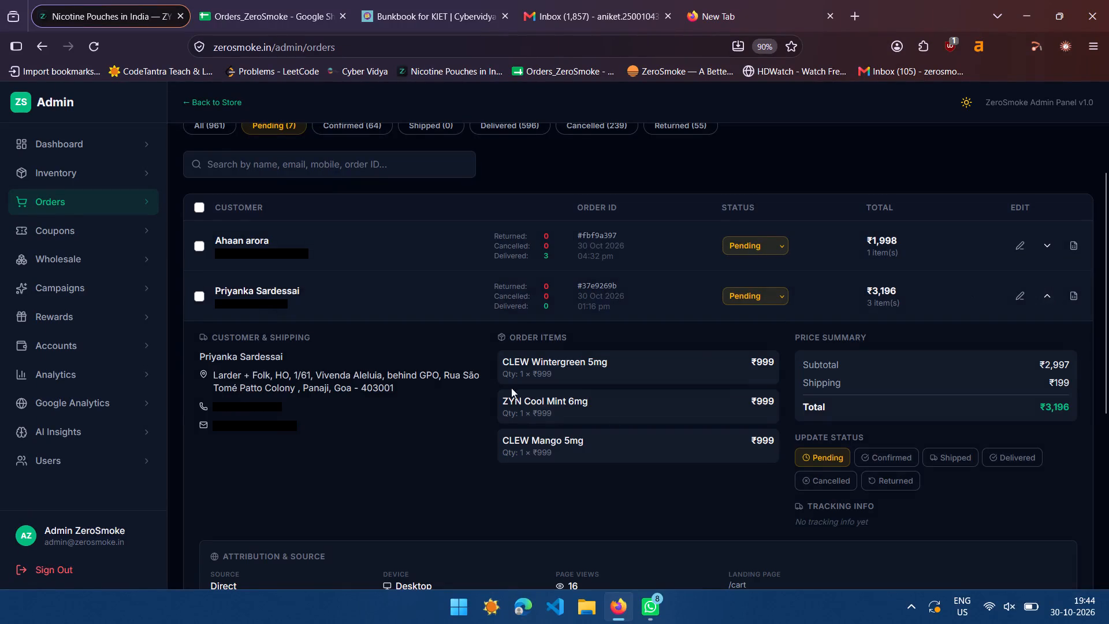
{"action": "left_click", "coordinate": [1047, 299]}
{"action": "scroll", "coordinate": [1047, 299], "scroll_direction": "down", "scroll_amount": 1}
{"action": "left_click", "coordinate": [1053, 346]}
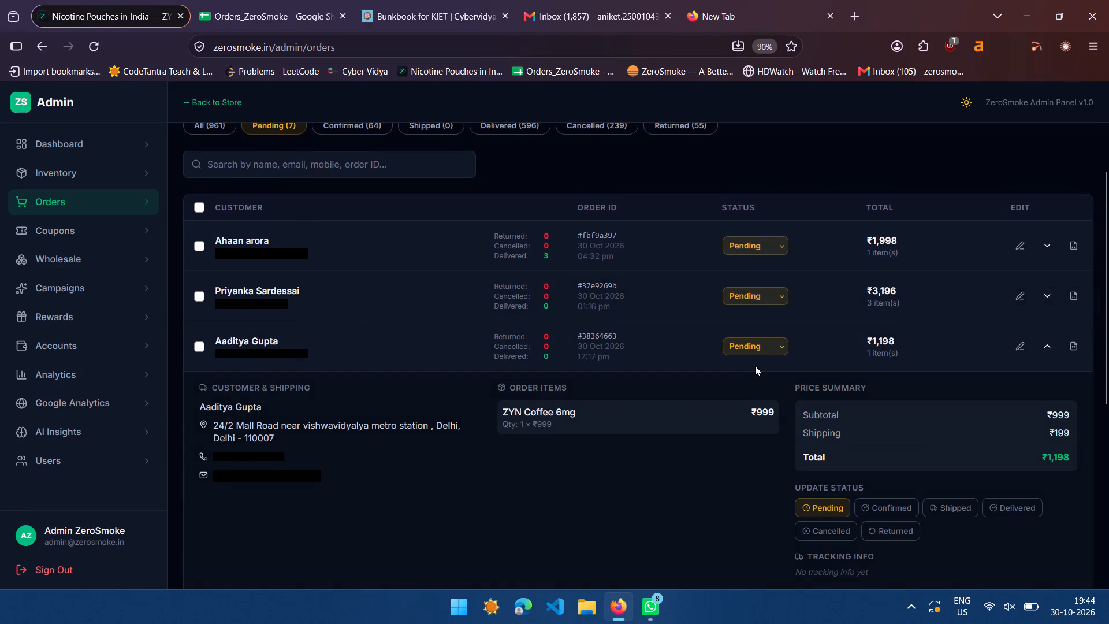
{"action": "scroll", "coordinate": [755, 366], "scroll_direction": "down", "scroll_amount": 1}
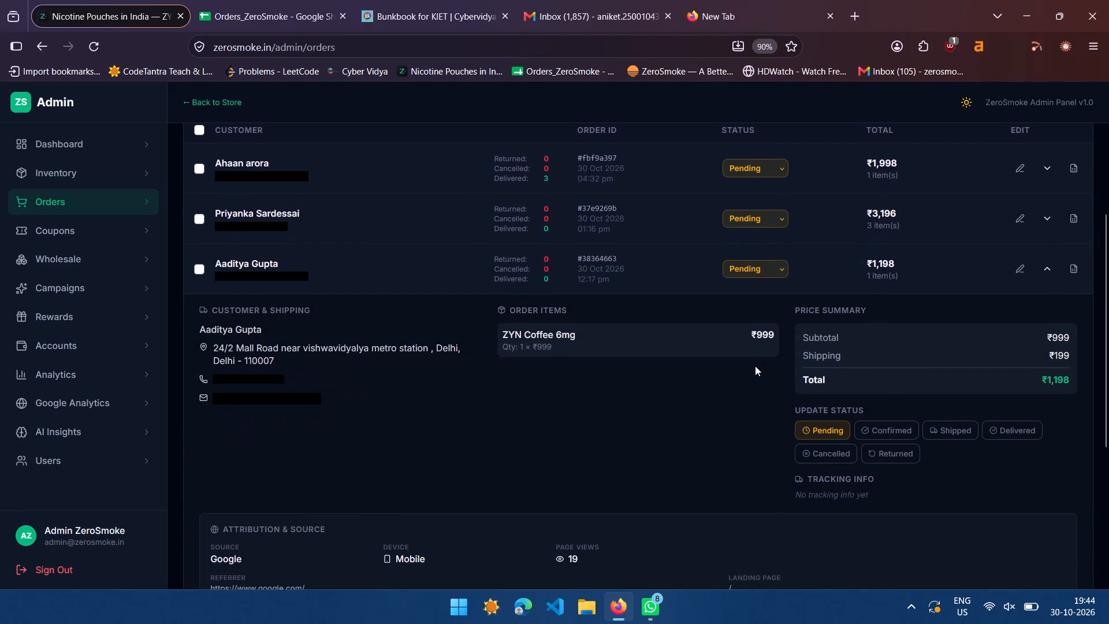
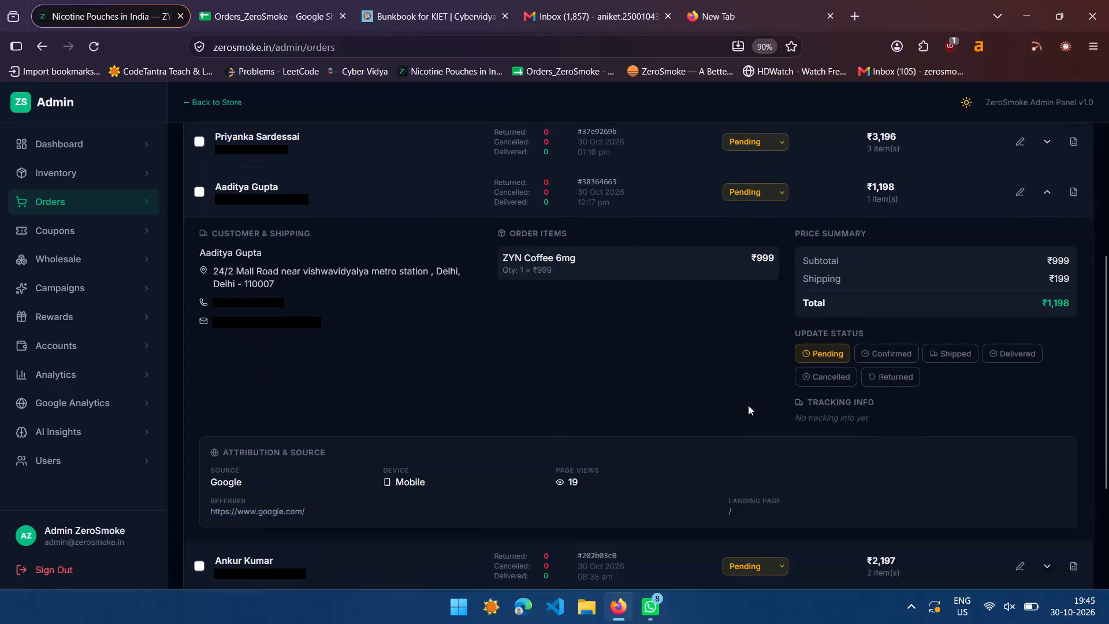
{"action": "scroll", "coordinate": [748, 405], "scroll_direction": "down", "scroll_amount": 2}
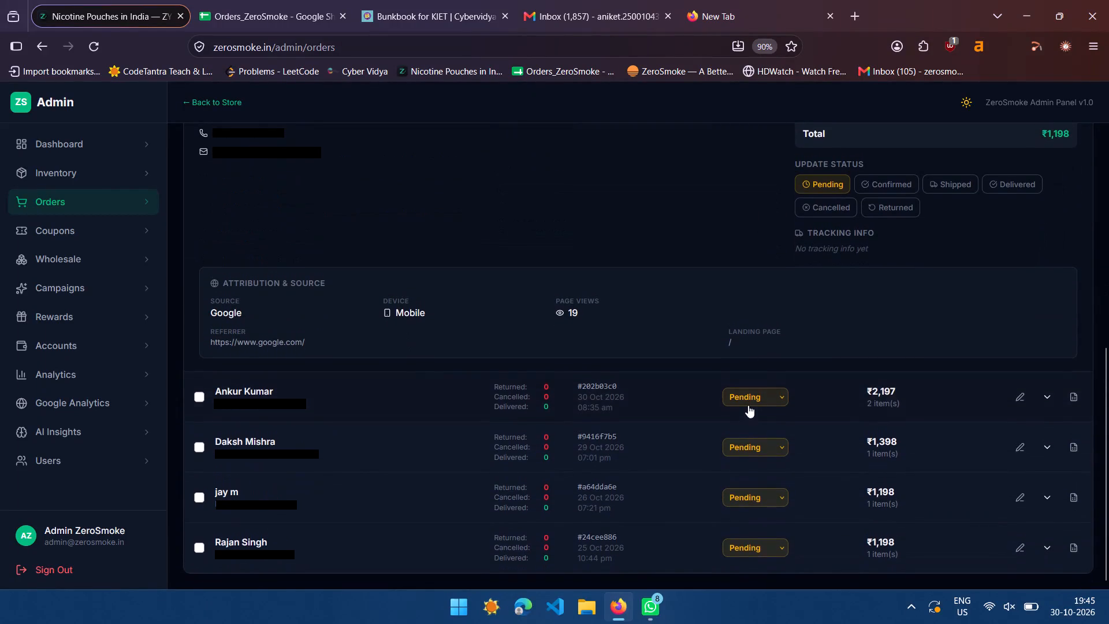
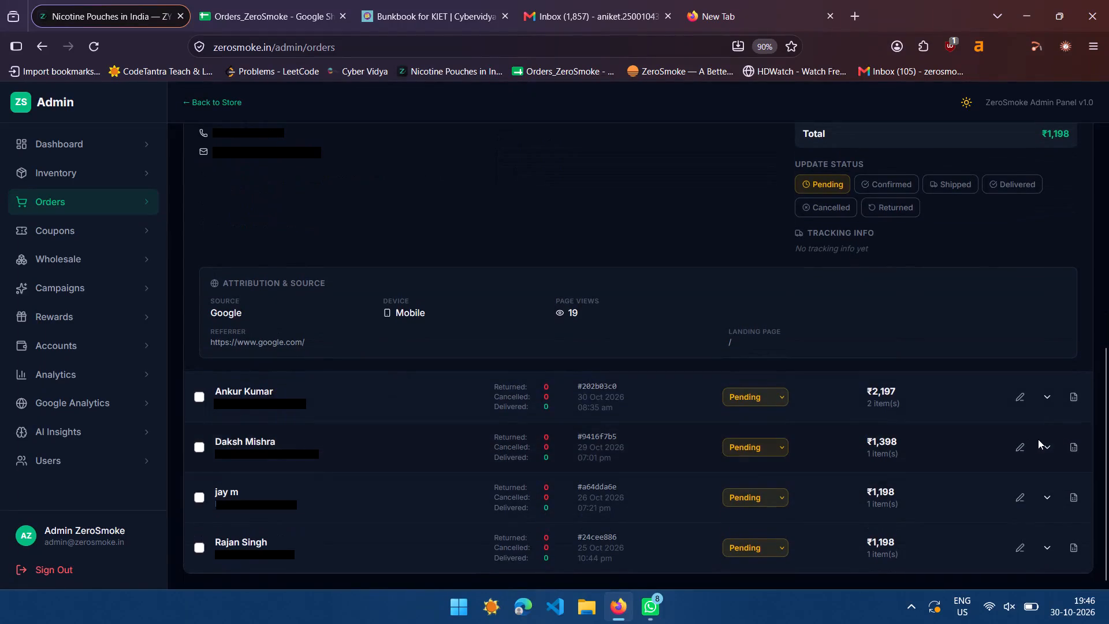
{"action": "left_click", "coordinate": [1045, 443]}
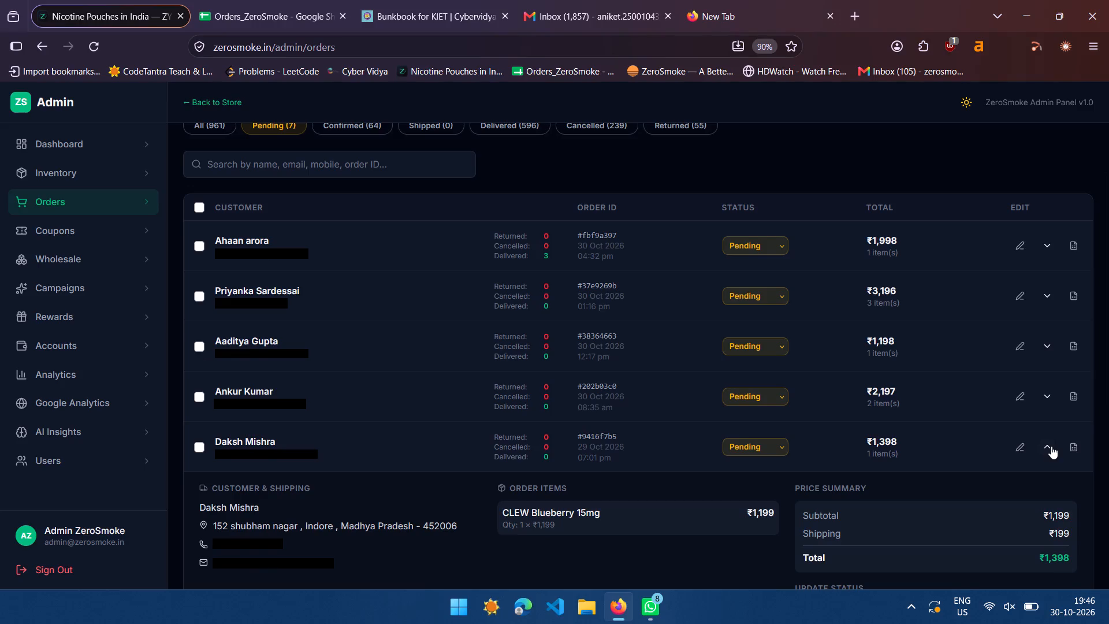
{"action": "left_click_drag", "start_coordinate": [474, 520], "coordinate": [265, 544]}
{"action": "left_click_drag", "start_coordinate": [265, 544], "coordinate": [210, 525]}
{"action": "key", "text": "ctrl+c"}
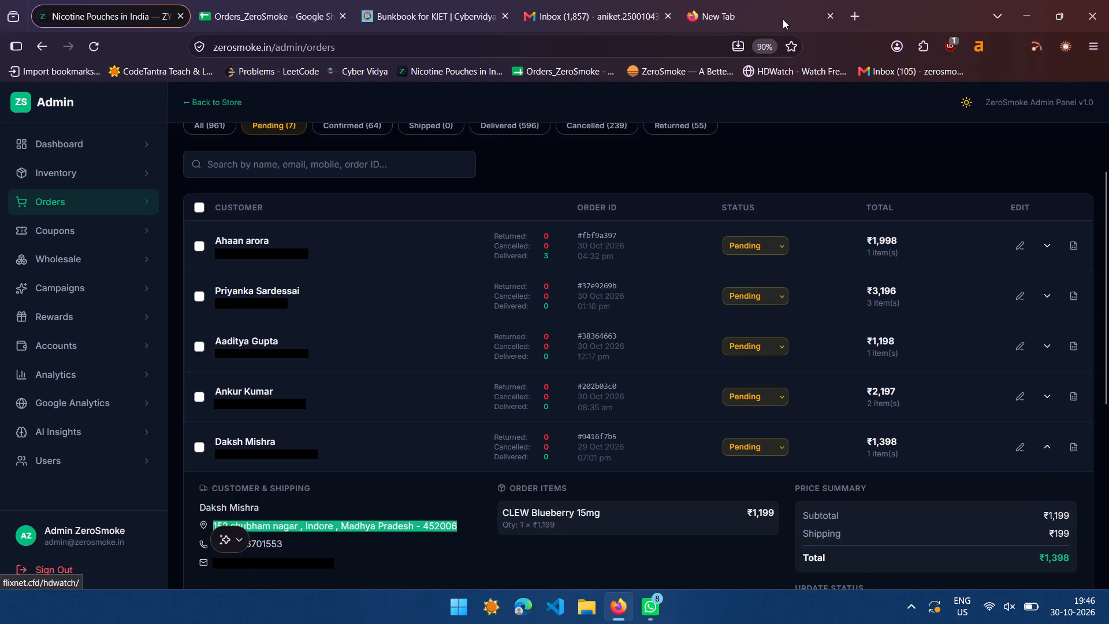
Search Google in the empty browser tab for the copied shipping address.
{"action": "left_click", "coordinate": [783, 19], "text": "ctrl"}
{"action": "key", "text": "ctrl+v"}
{"action": "left_click", "coordinate": [783, 19]}
{"action": "key", "text": "ctrl+v"}
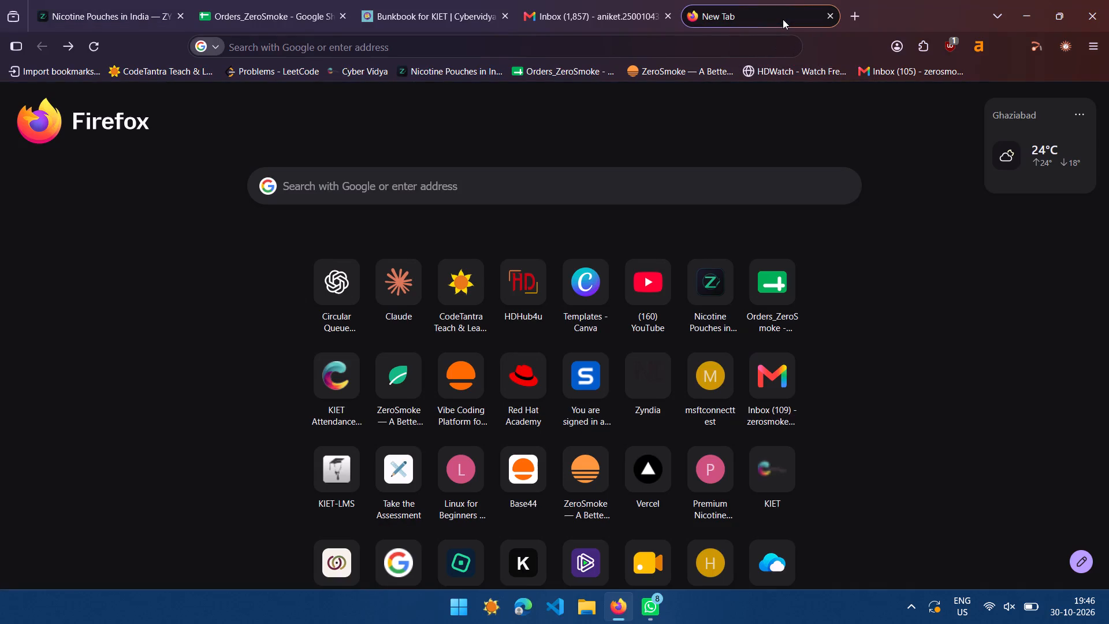
{"action": "left_click", "coordinate": [740, 51]}
{"action": "key", "text": "ctrl+v"}
{"action": "key", "text": "backslash"}
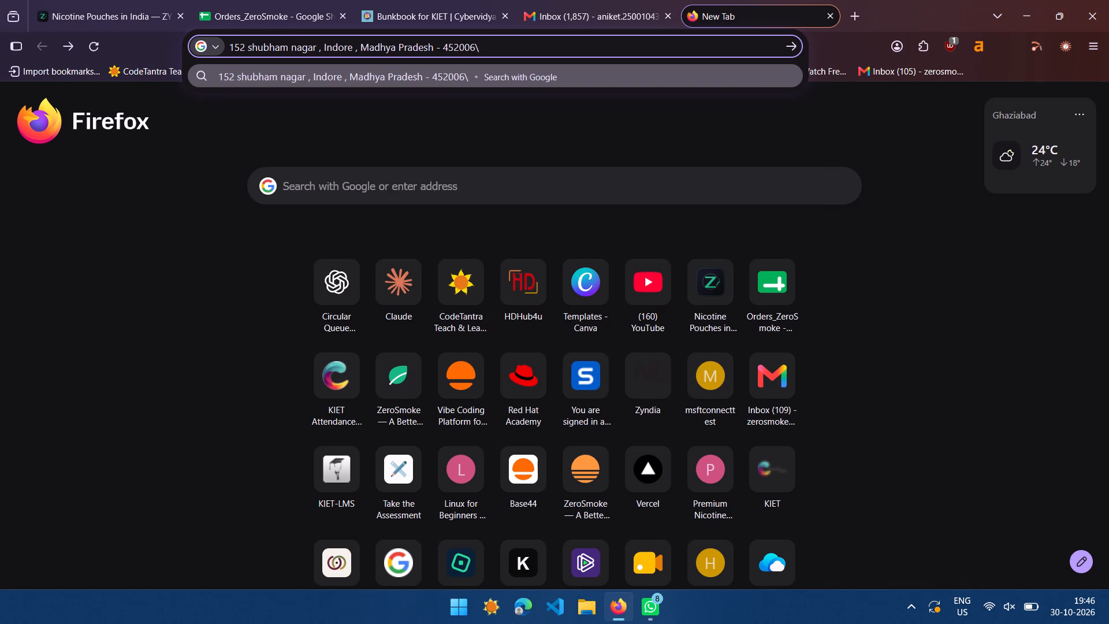
{"action": "key", "text": "BackSpace"}
{"action": "key", "text": "Return"}
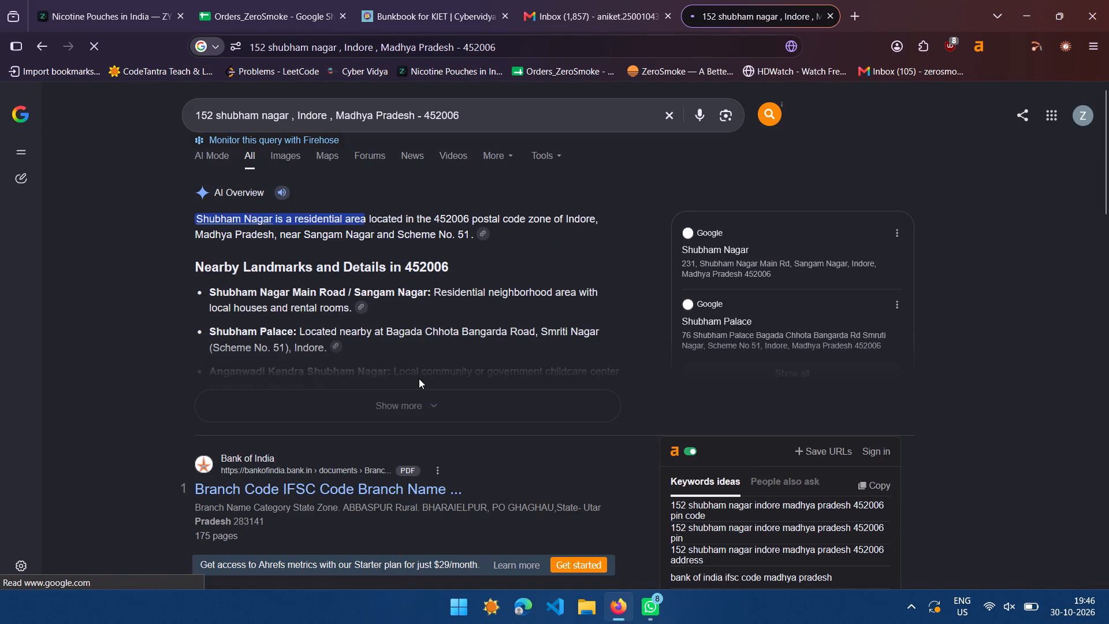
Read the full AI overview for the address, including nearby landmarks, and bring up the image results.
{"action": "left_click", "coordinate": [434, 405]}
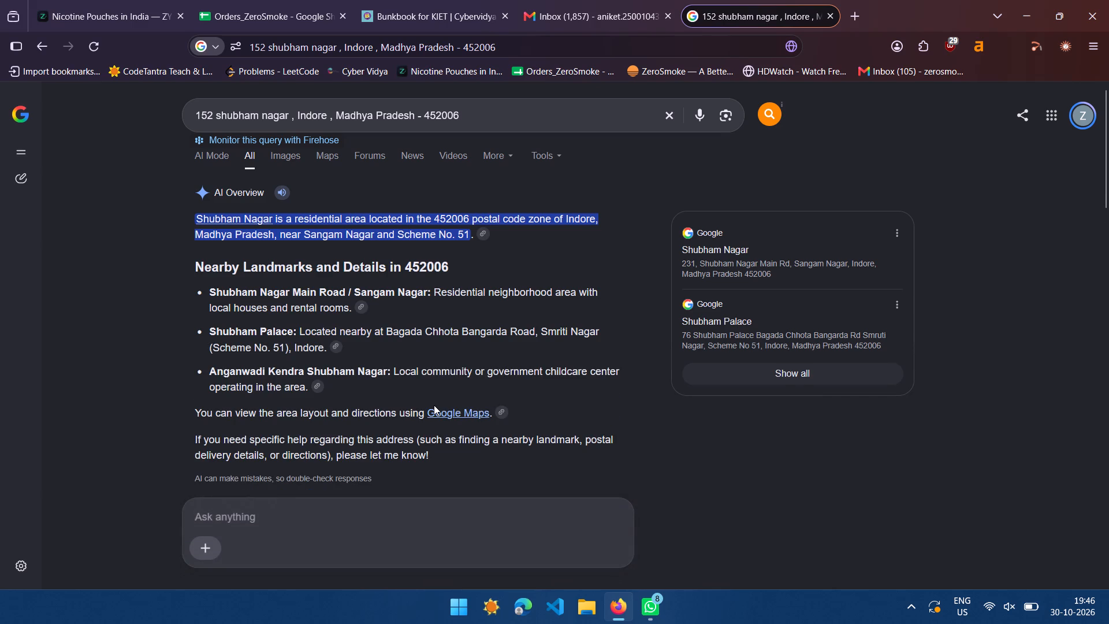
{"action": "scroll", "coordinate": [434, 405], "scroll_direction": "down", "scroll_amount": 1}
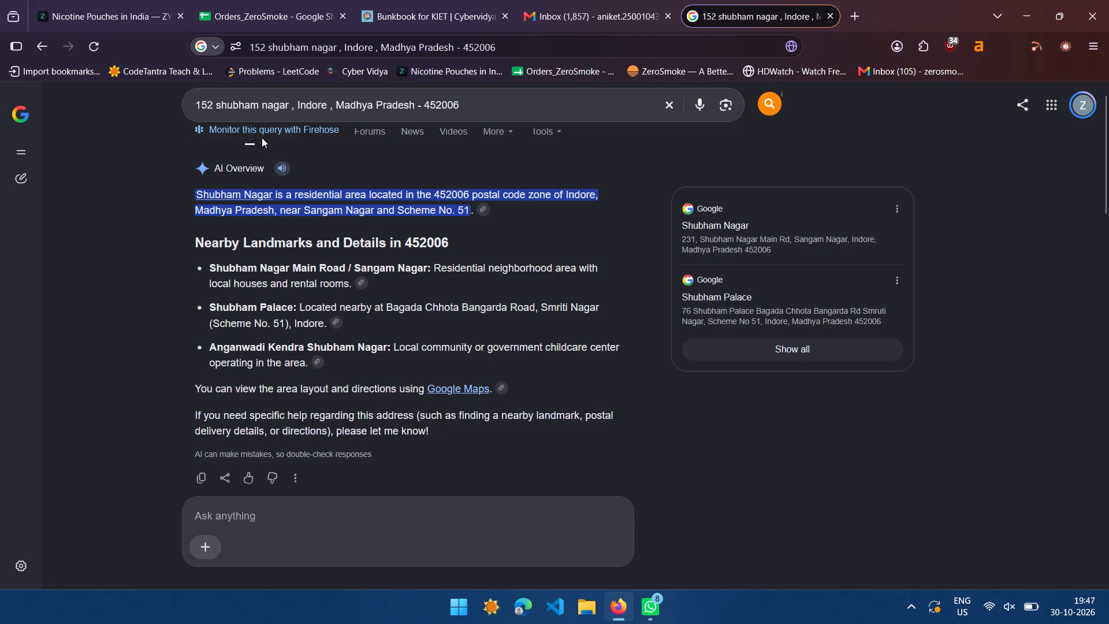
{"action": "scroll", "coordinate": [402, 131], "scroll_direction": "up", "scroll_amount": 3}
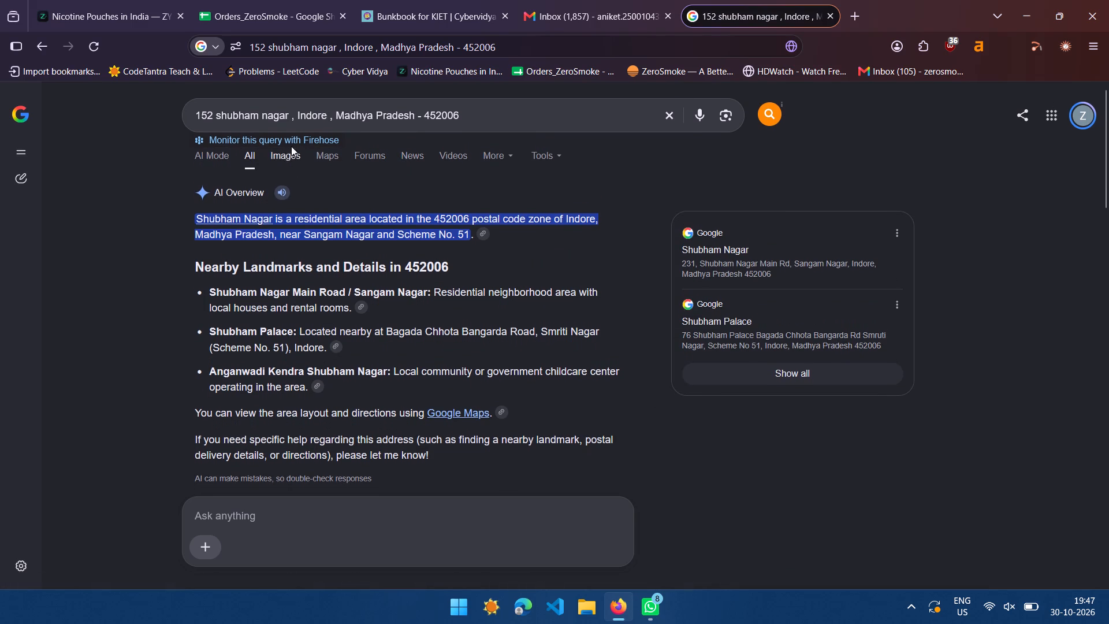
{"action": "left_click", "coordinate": [293, 155]}
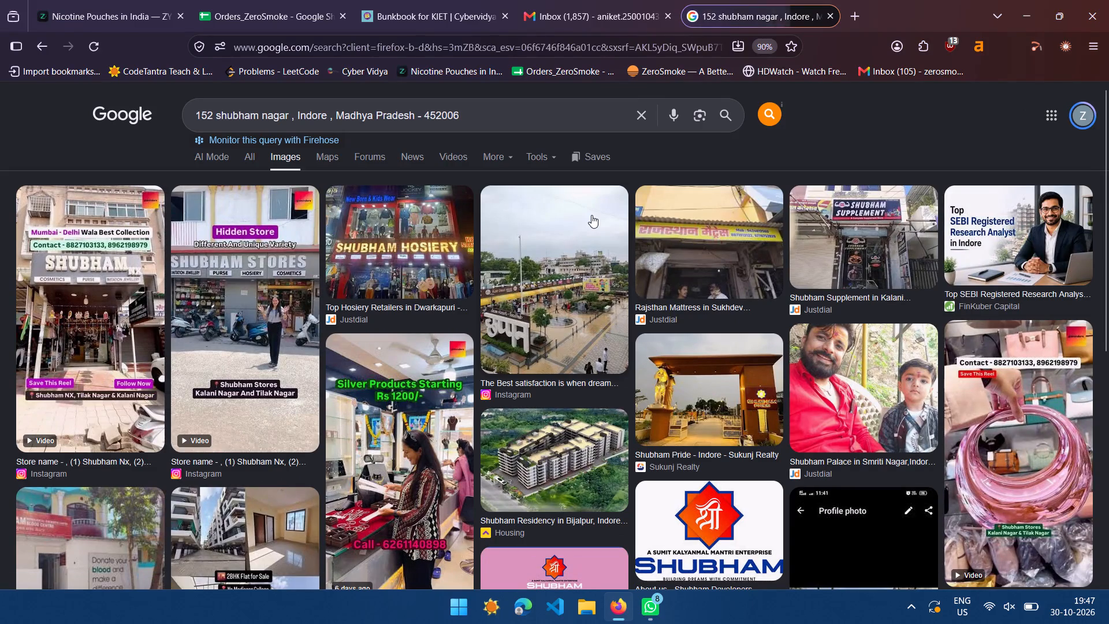
{"action": "left_click", "coordinate": [151, 0]}
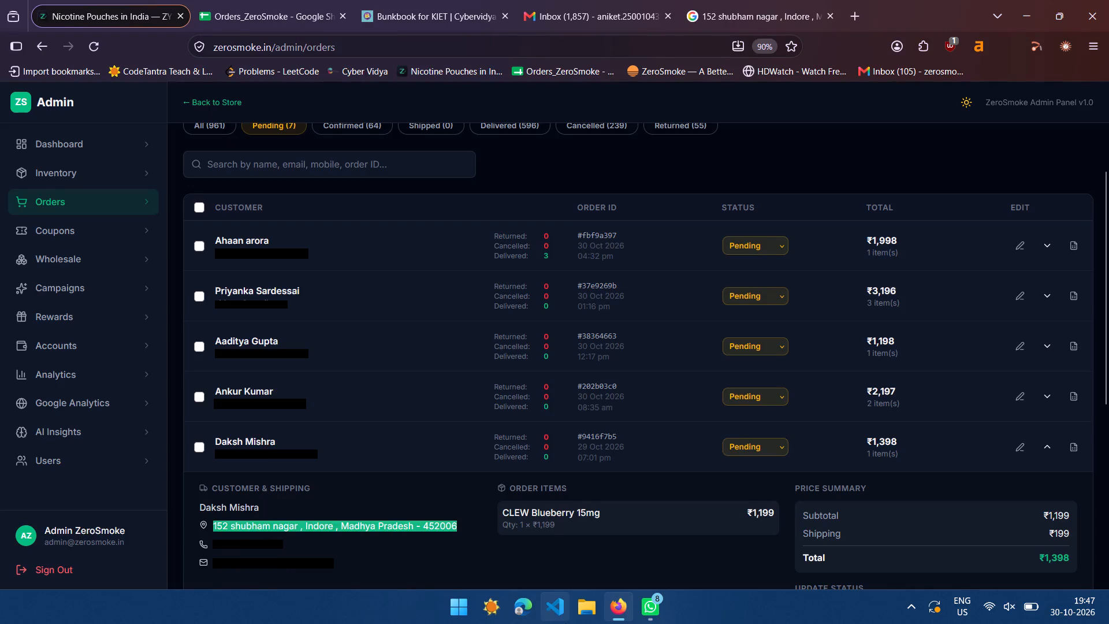
{"action": "scroll", "coordinate": [565, 623], "scroll_direction": "down", "scroll_amount": 1}
{"action": "scroll", "coordinate": [567, 523], "scroll_direction": "down", "scroll_amount": 2}
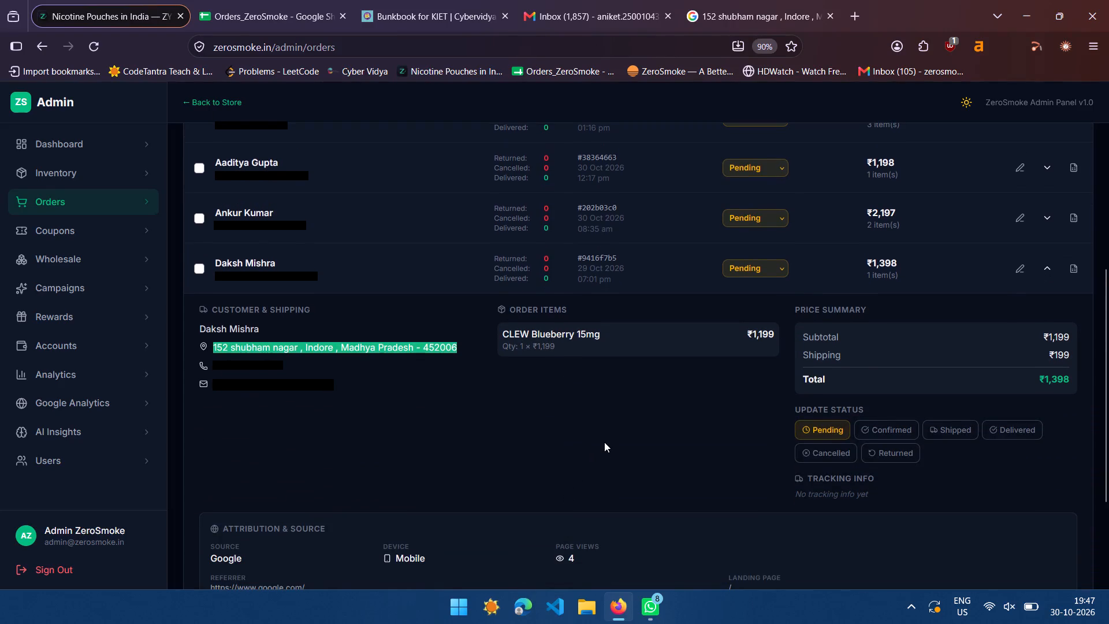
{"action": "left_click", "coordinate": [604, 442]}
{"action": "scroll", "coordinate": [604, 442], "scroll_direction": "down", "scroll_amount": 1}
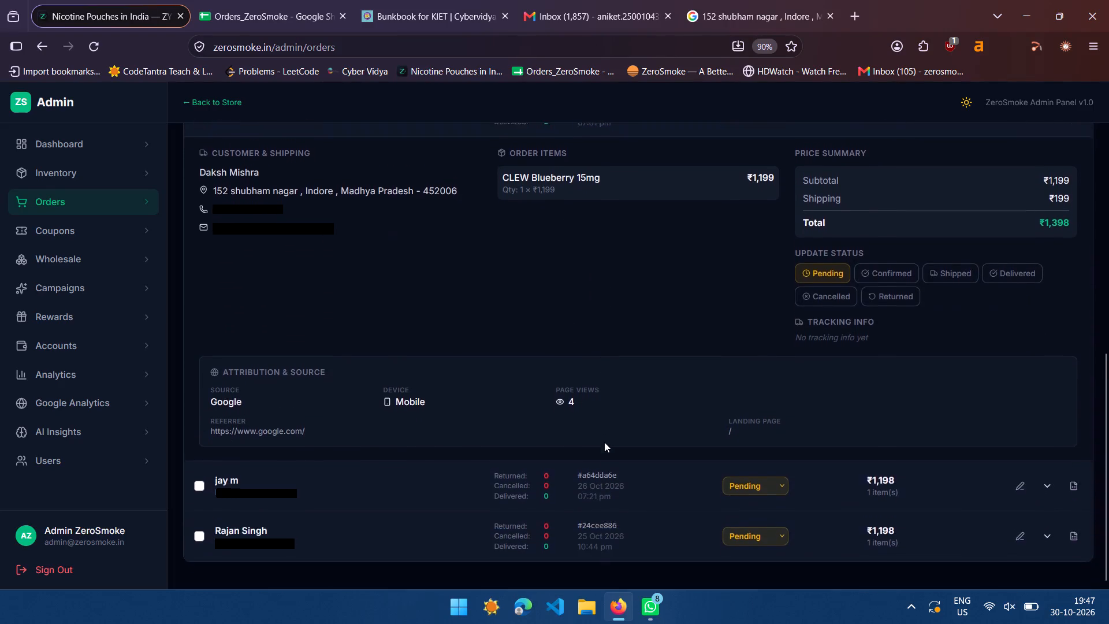
{"action": "scroll", "coordinate": [604, 442], "scroll_direction": "down", "scroll_amount": 1}
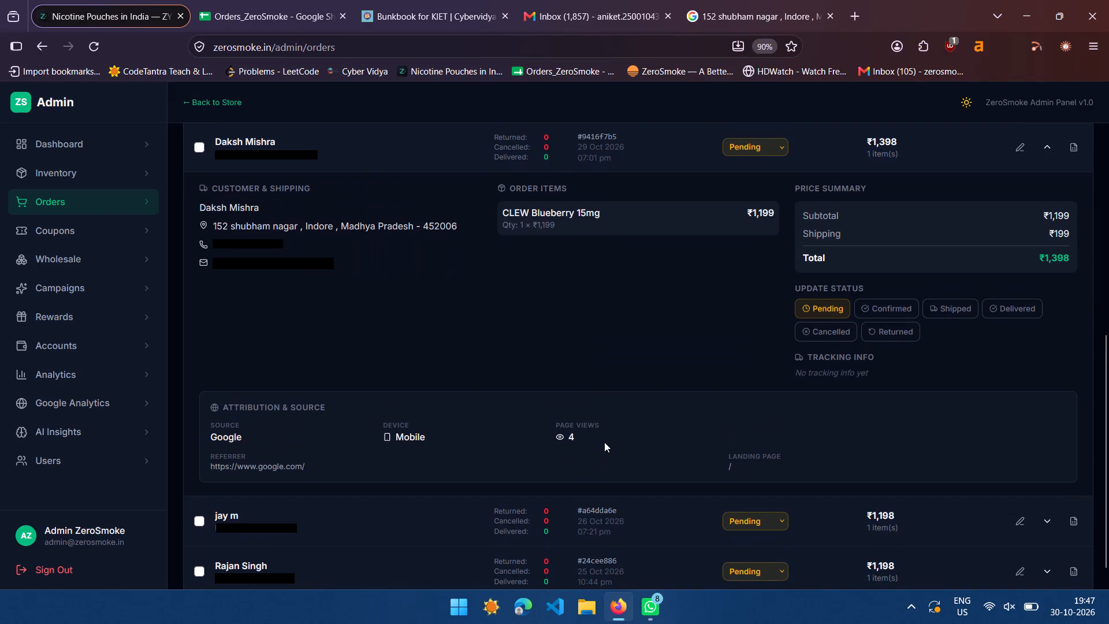
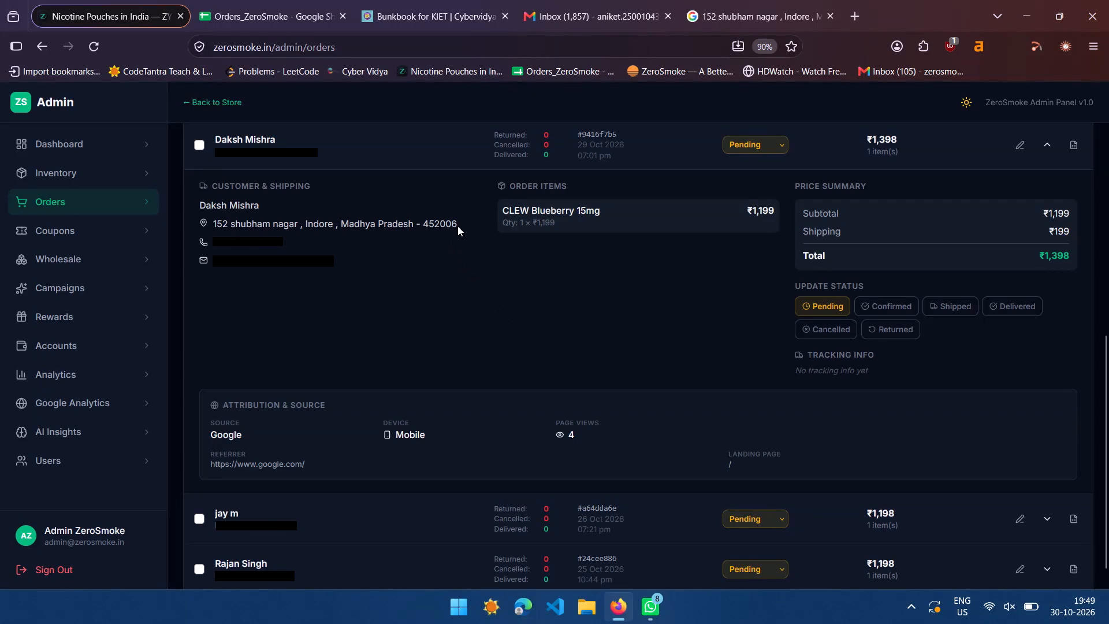
{"action": "left_click_drag", "start_coordinate": [459, 225], "coordinate": [422, 228]}
{"action": "left_click_drag", "start_coordinate": [422, 228], "coordinate": [425, 228]}
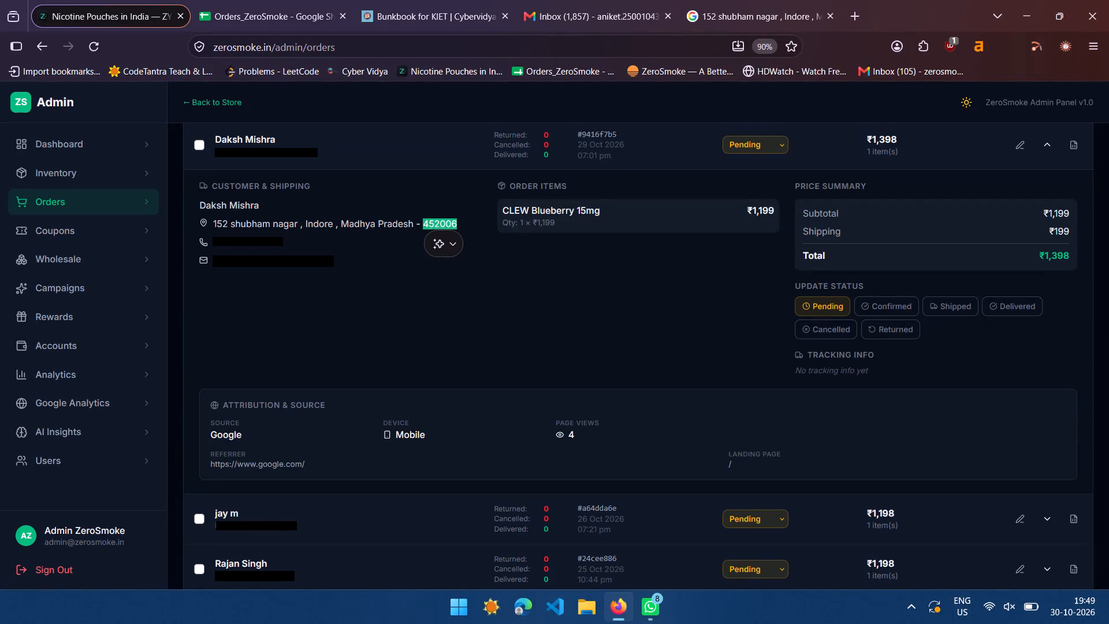
{"action": "left_click", "coordinate": [429, 222]}
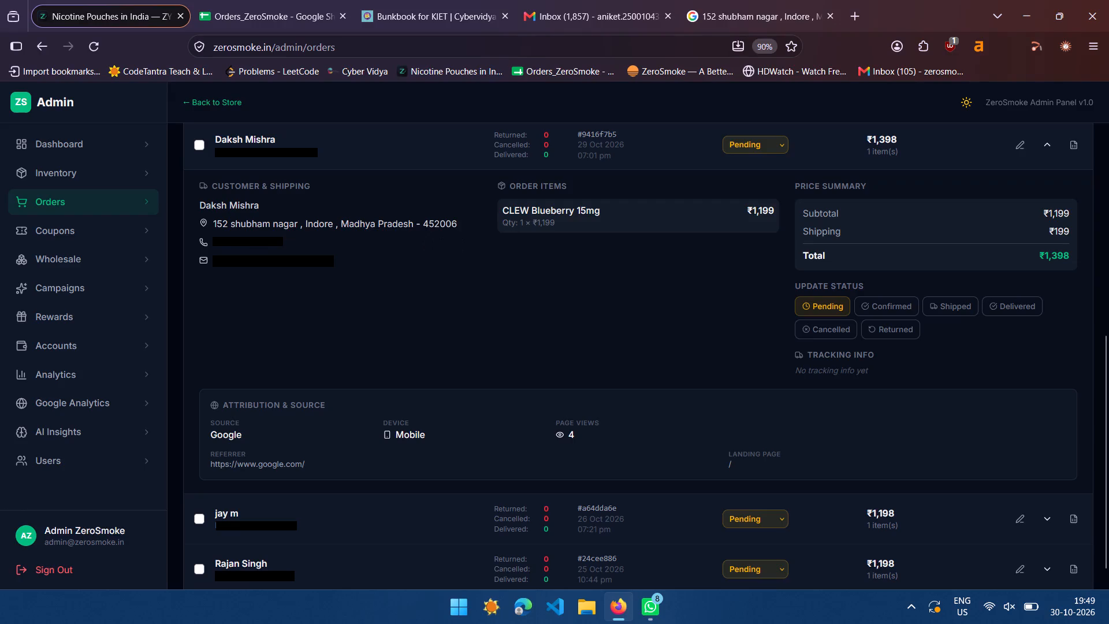
{"action": "left_click_drag", "start_coordinate": [424, 224], "coordinate": [462, 225]}
{"action": "left_click", "coordinate": [431, 224]}
{"action": "scroll", "coordinate": [431, 224], "scroll_direction": "up", "scroll_amount": 1}
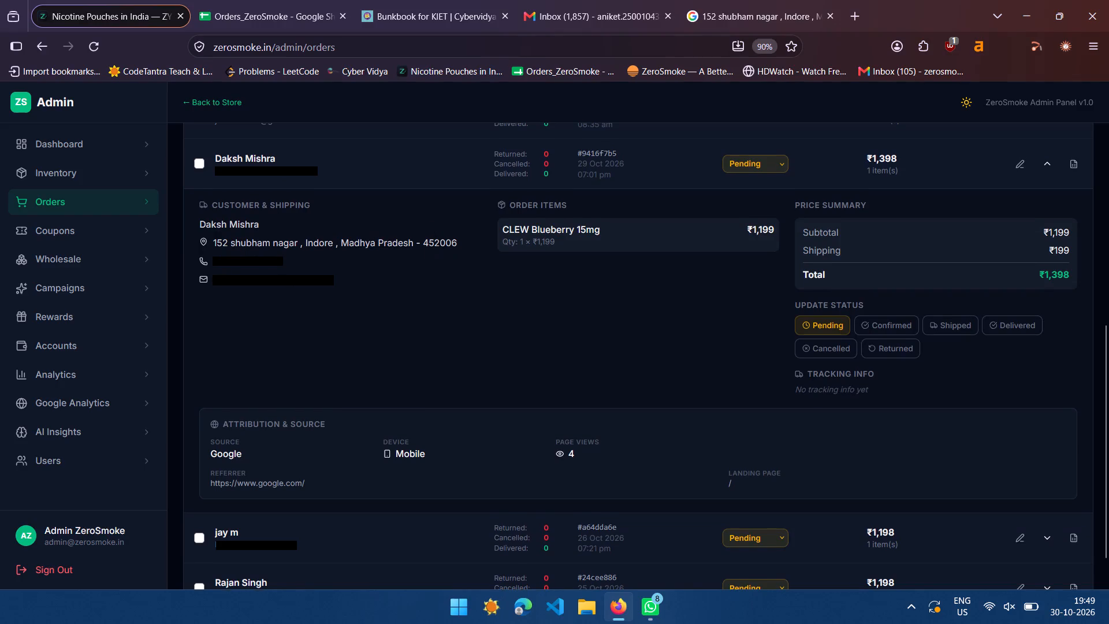
{"action": "left_click_drag", "start_coordinate": [423, 243], "coordinate": [414, 243]}
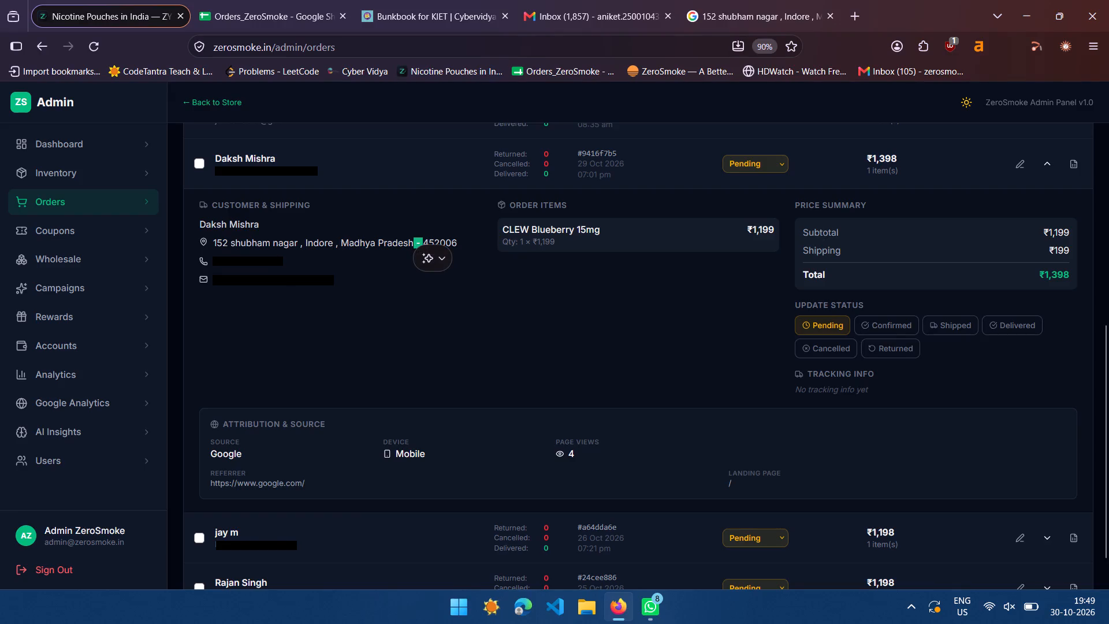
{"action": "left_click_drag", "start_coordinate": [214, 245], "coordinate": [237, 247]}
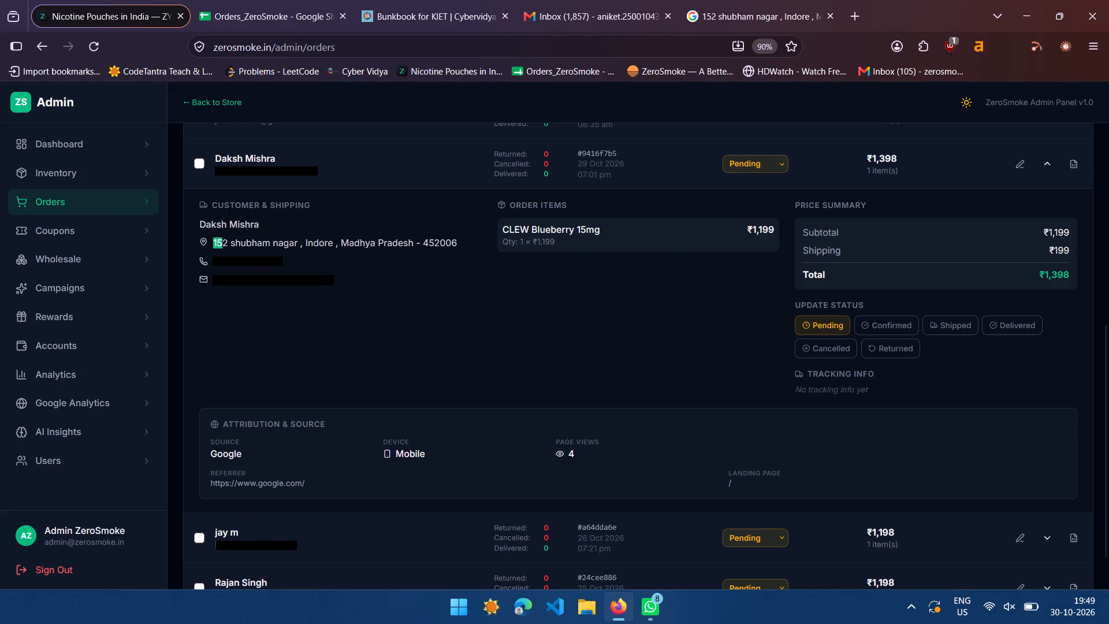
{"action": "left_click_drag", "start_coordinate": [237, 247], "coordinate": [296, 246]}
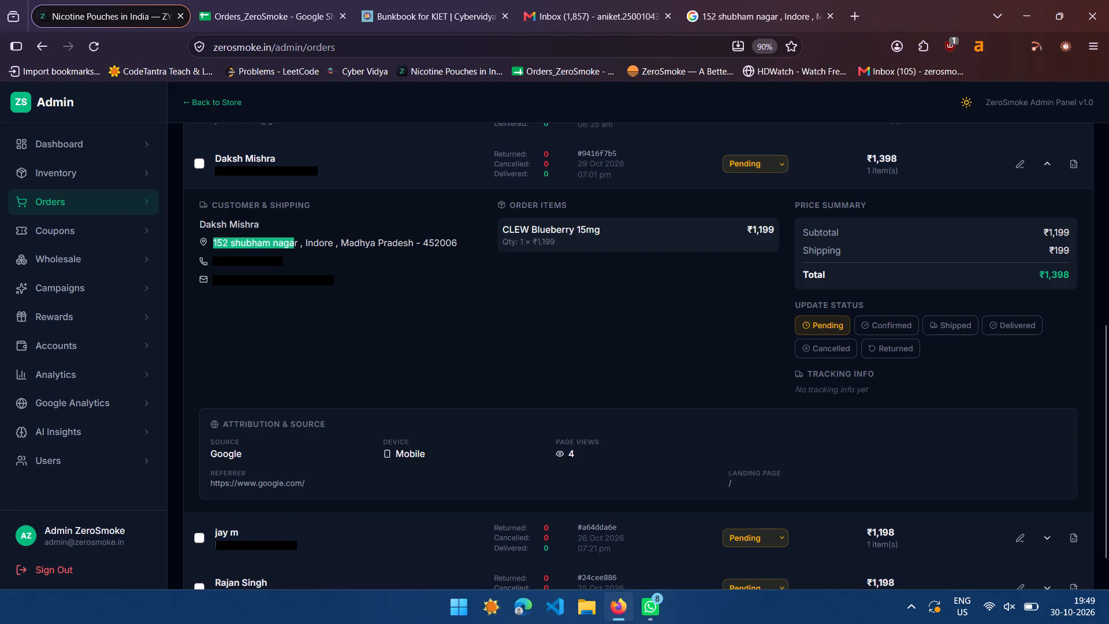
{"action": "left_click_drag", "start_coordinate": [296, 246], "coordinate": [297, 244]}
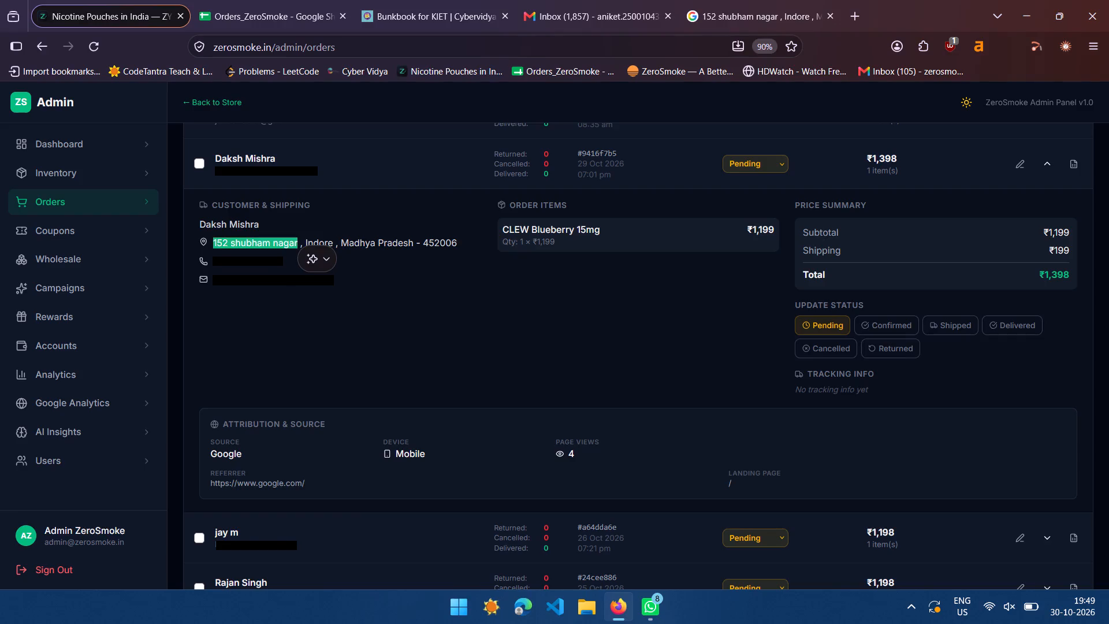
{"action": "left_click", "coordinate": [272, 244]}
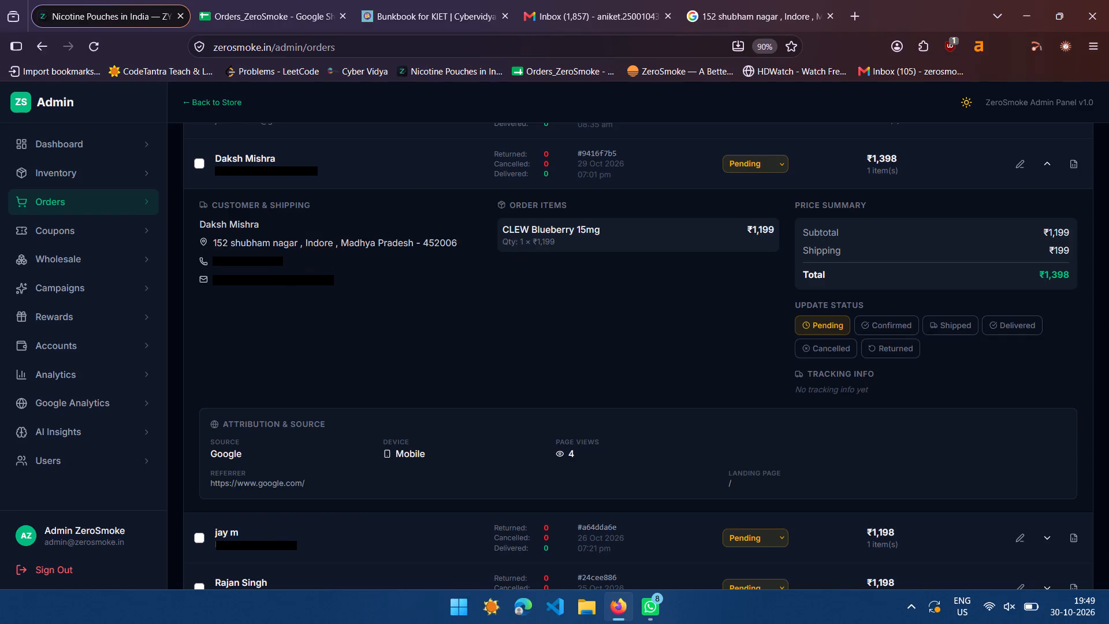
{"action": "left_click_drag", "start_coordinate": [214, 241], "coordinate": [435, 227]}
{"action": "left_click_drag", "start_coordinate": [435, 227], "coordinate": [457, 242]}
{"action": "left_click", "coordinate": [457, 242]}
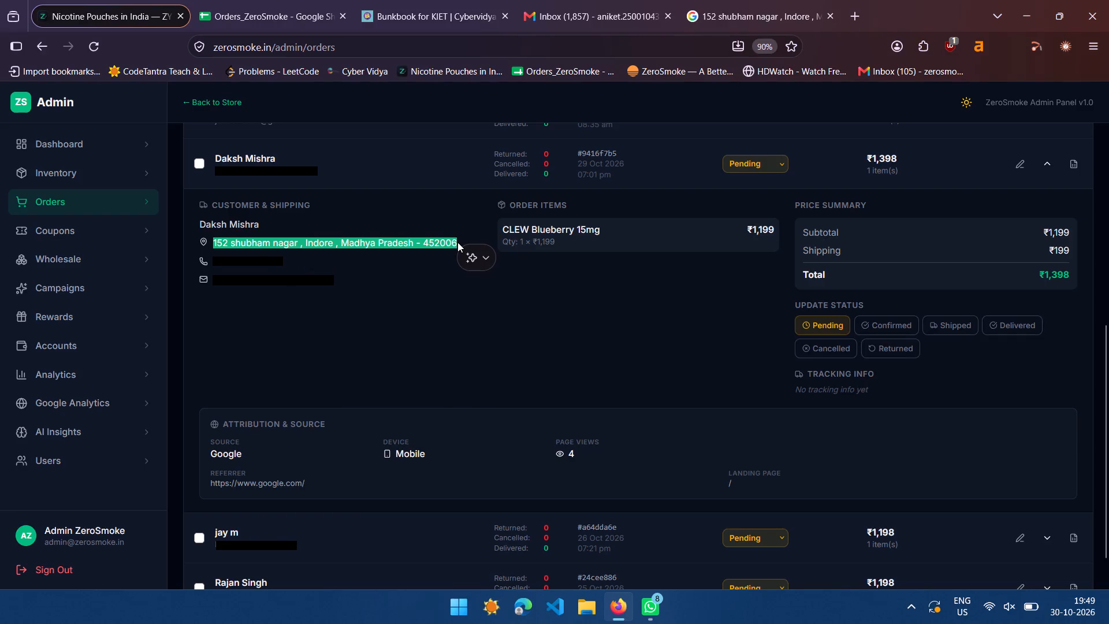
{"action": "left_click", "coordinate": [420, 243]}
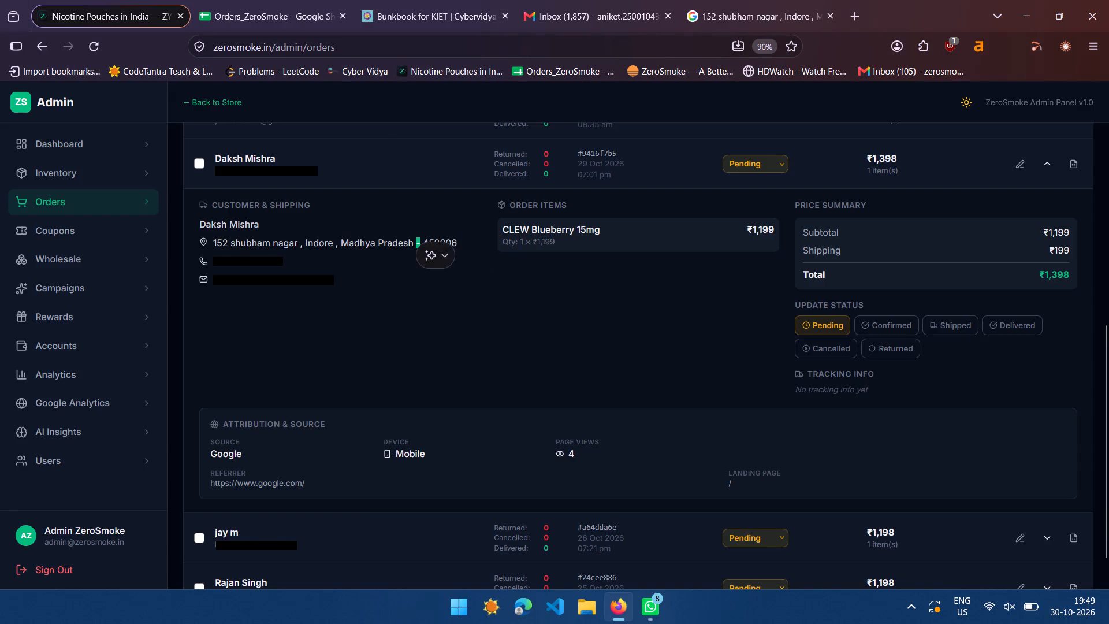
{"action": "left_click", "coordinate": [372, 239]}
{"action": "left_click_drag", "start_coordinate": [415, 242], "coordinate": [423, 242]}
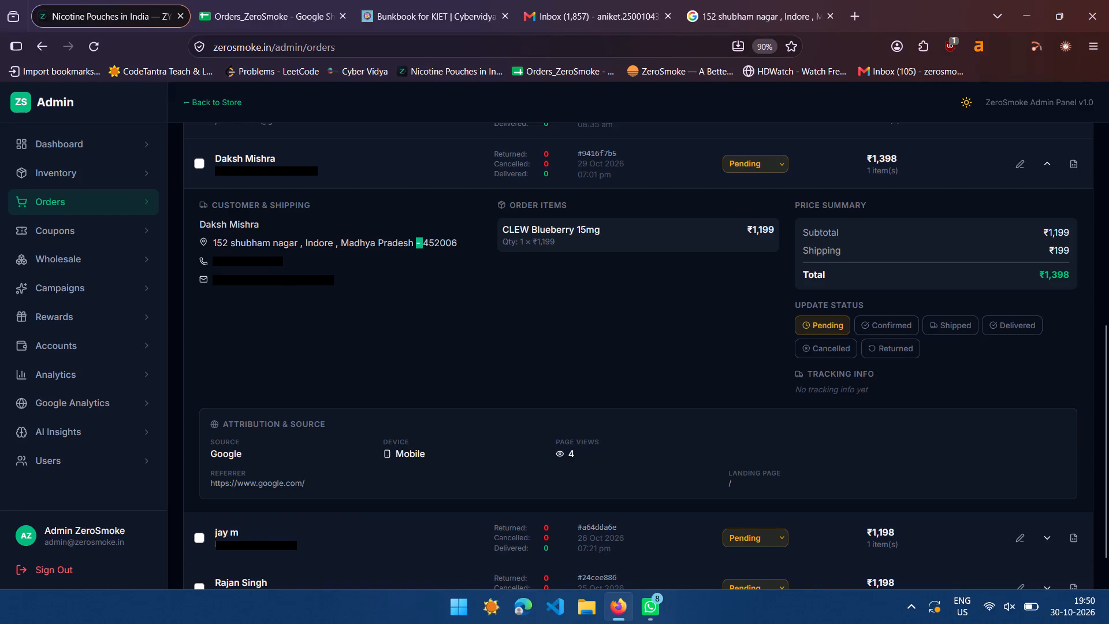
{"action": "left_click_drag", "start_coordinate": [423, 242], "coordinate": [422, 242]}
{"action": "left_click", "coordinate": [422, 242]}
{"action": "left_click_drag", "start_coordinate": [422, 242], "coordinate": [411, 244]}
{"action": "left_click_drag", "start_coordinate": [411, 244], "coordinate": [413, 243]}
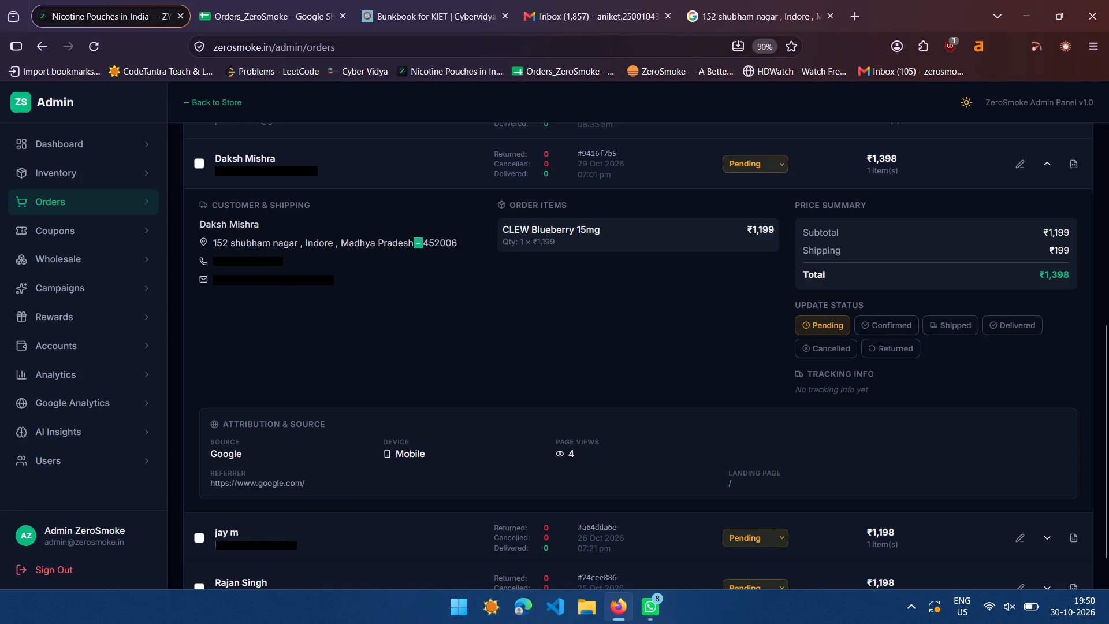
{"action": "left_click_drag", "start_coordinate": [413, 243], "coordinate": [412, 242]}
{"action": "left_click", "coordinate": [412, 242]}
{"action": "left_click", "coordinate": [1074, 162]}
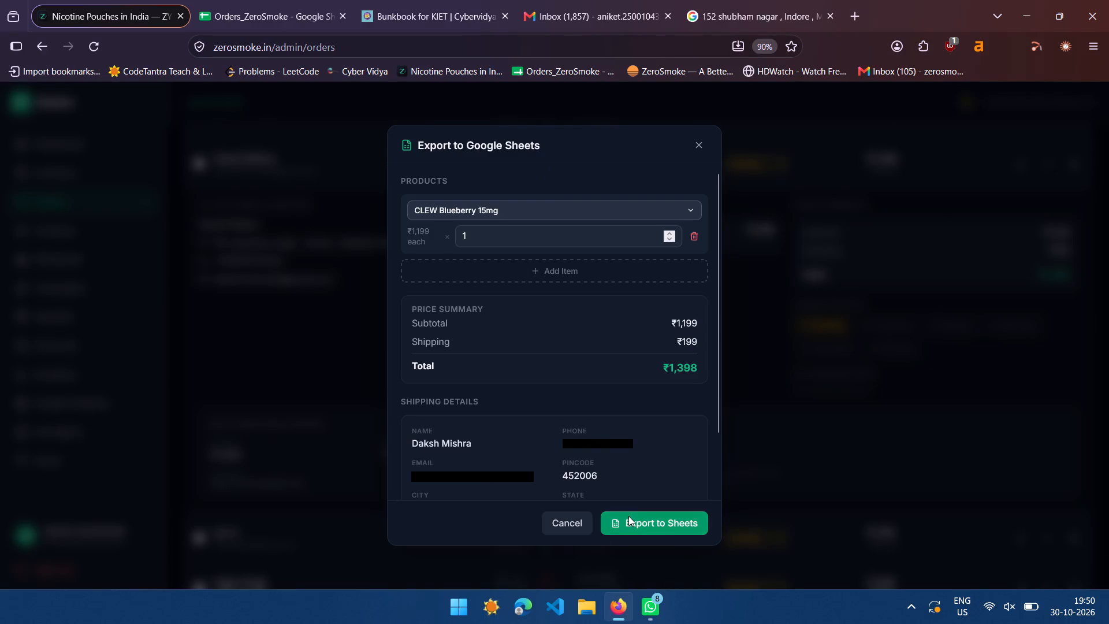
{"action": "left_click", "coordinate": [628, 516]}
Switch to the Orders_ZeroSmoke spreadsheet and check the last filled rows of the orders sheet for the exported order.
{"action": "left_click", "coordinate": [274, 0]}
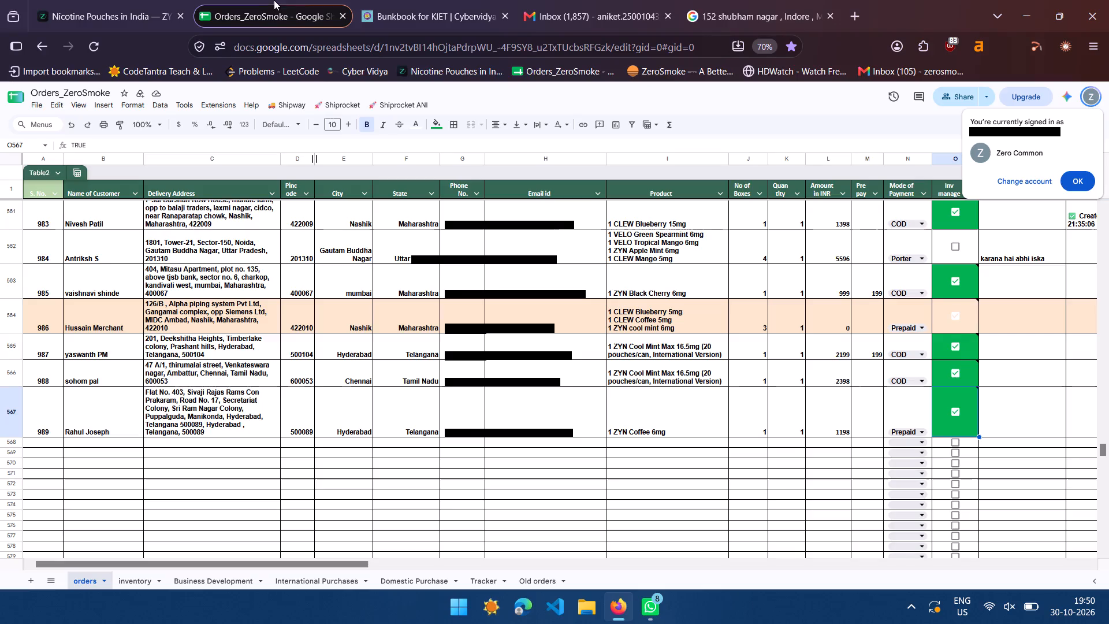
{"action": "scroll", "coordinate": [570, 435], "scroll_direction": "left", "scroll_amount": 1}
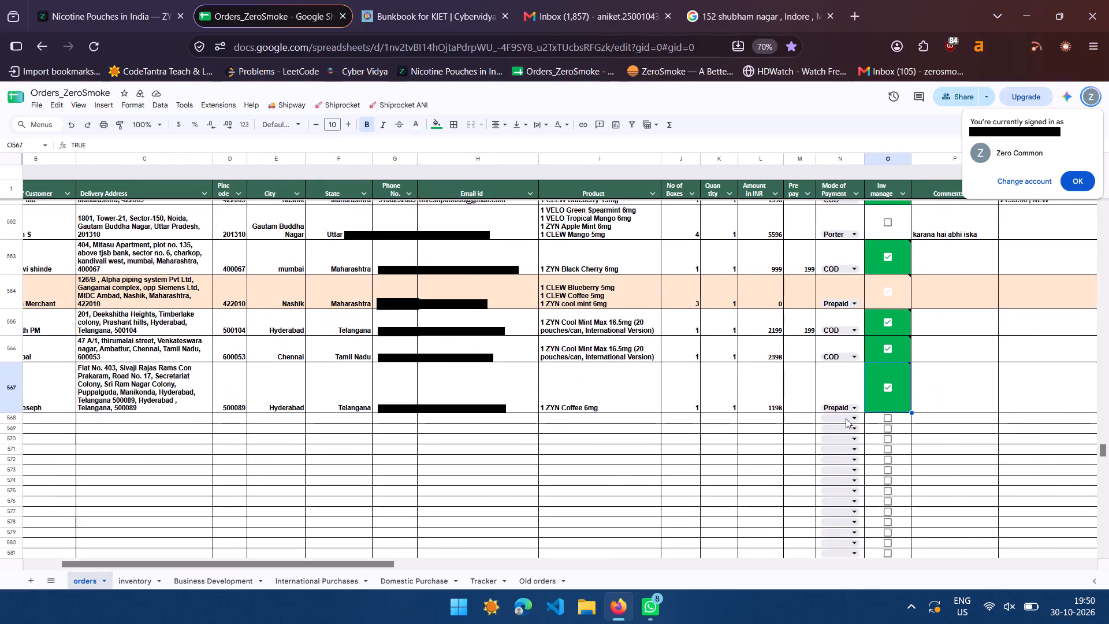
{"action": "left_click", "coordinate": [846, 418]}
{"action": "left_click", "coordinate": [705, 448]}
{"action": "scroll", "coordinate": [705, 448], "scroll_direction": "left", "scroll_amount": 1}
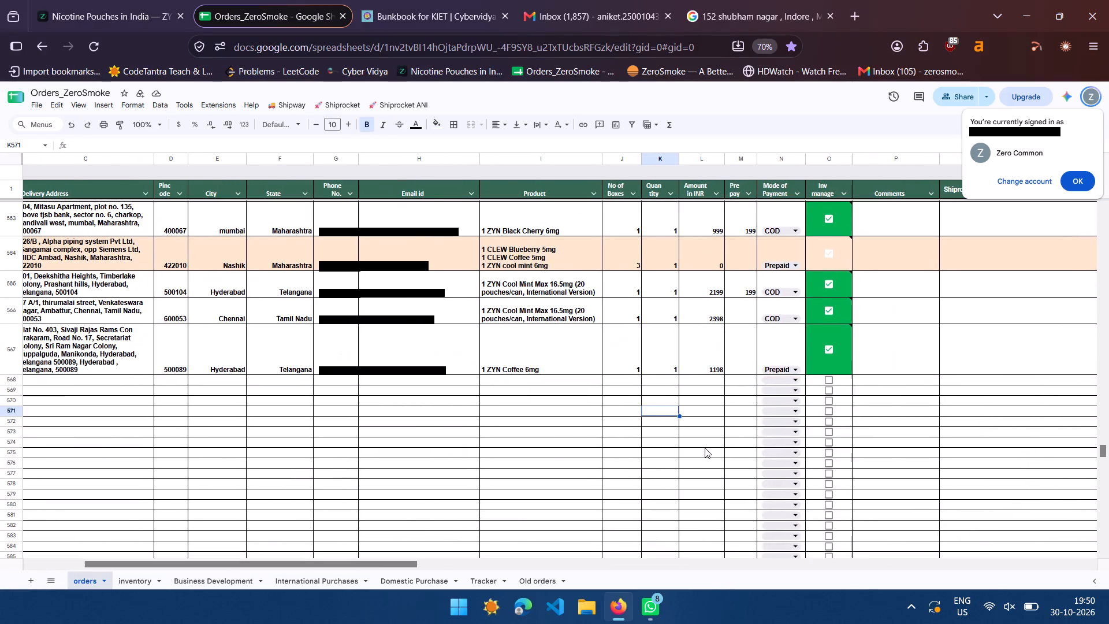
{"action": "scroll", "coordinate": [705, 448], "scroll_direction": "left", "scroll_amount": 1}
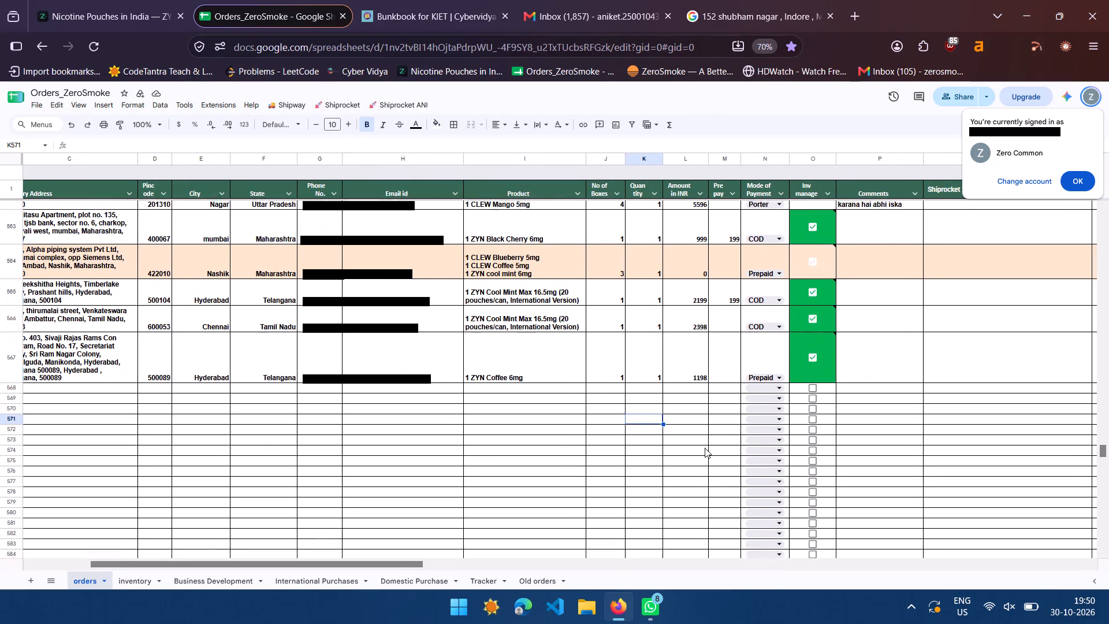
{"action": "scroll", "coordinate": [705, 448], "scroll_direction": "left", "scroll_amount": 1}
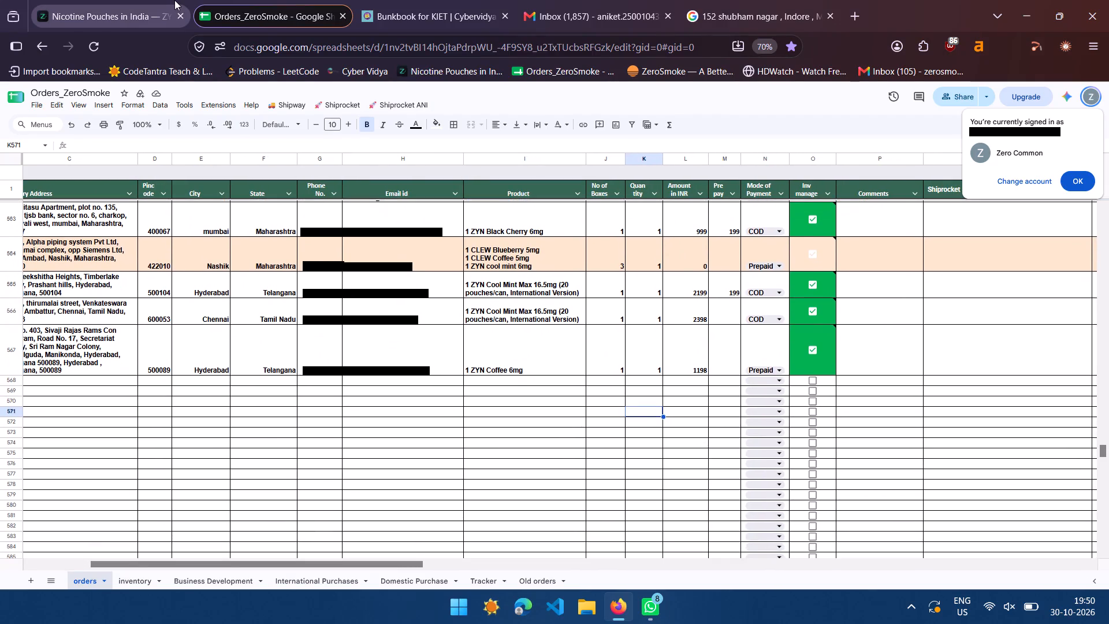
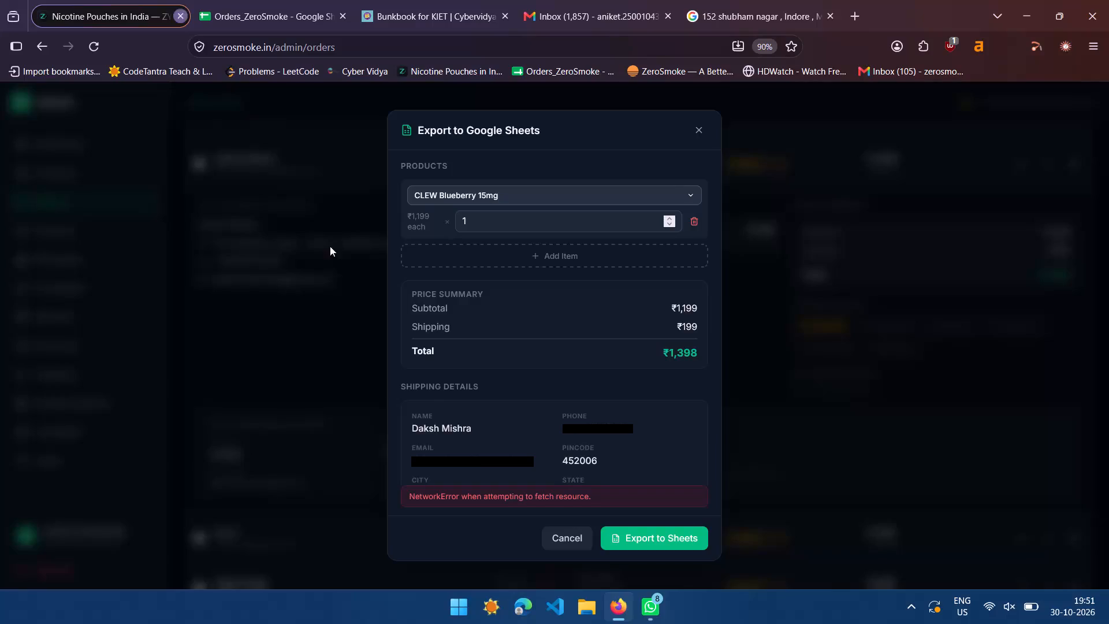
Retry exporting the CLEW Blueberry 15mg order to Google Sheets with its existing product and shipping details.
{"action": "left_click", "coordinate": [637, 536]}
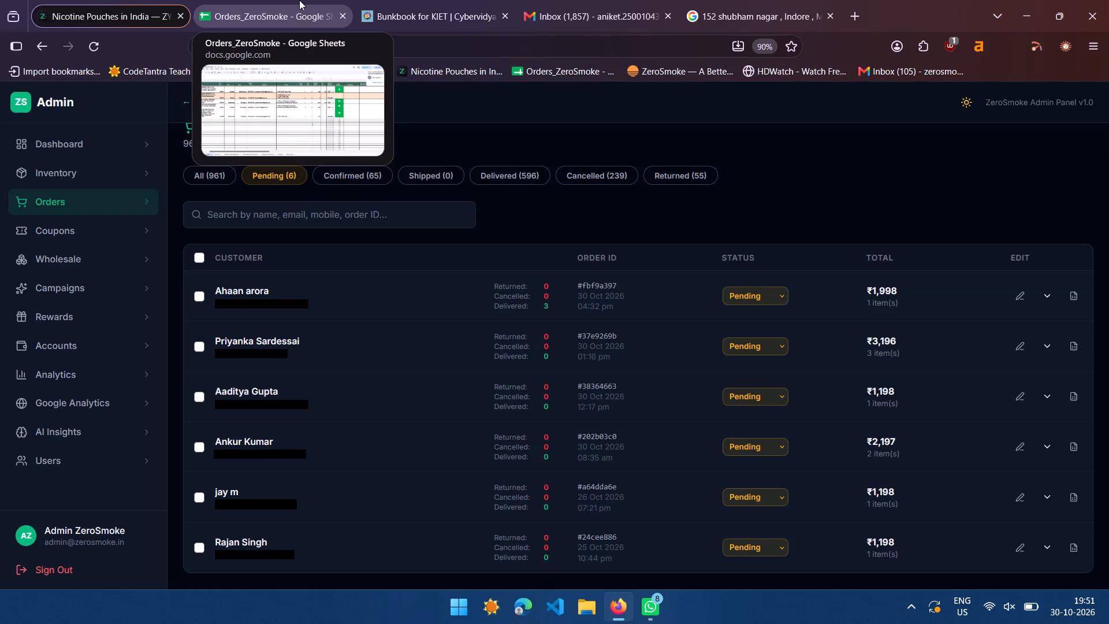
In the Orders_ZeroSmoke spreadsheet, set row 568's mode of payment to COD and tick its Inv manage checkbox.
{"action": "left_click", "coordinate": [299, 0]}
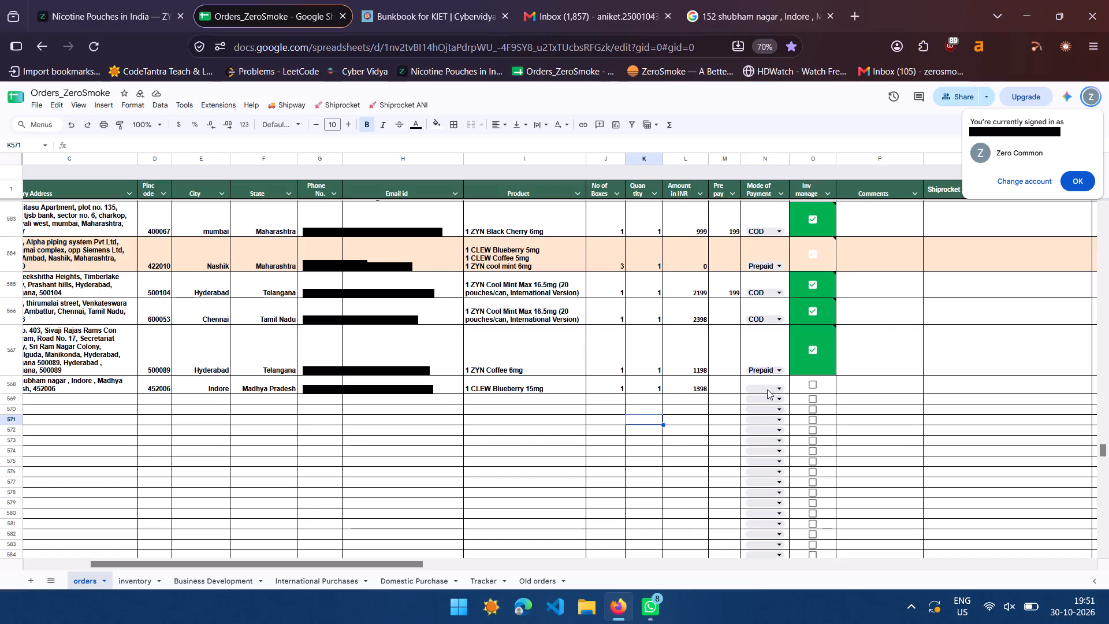
{"action": "left_click", "coordinate": [767, 389]}
{"action": "left_click", "coordinate": [767, 407]}
{"action": "left_click", "coordinate": [814, 386]}
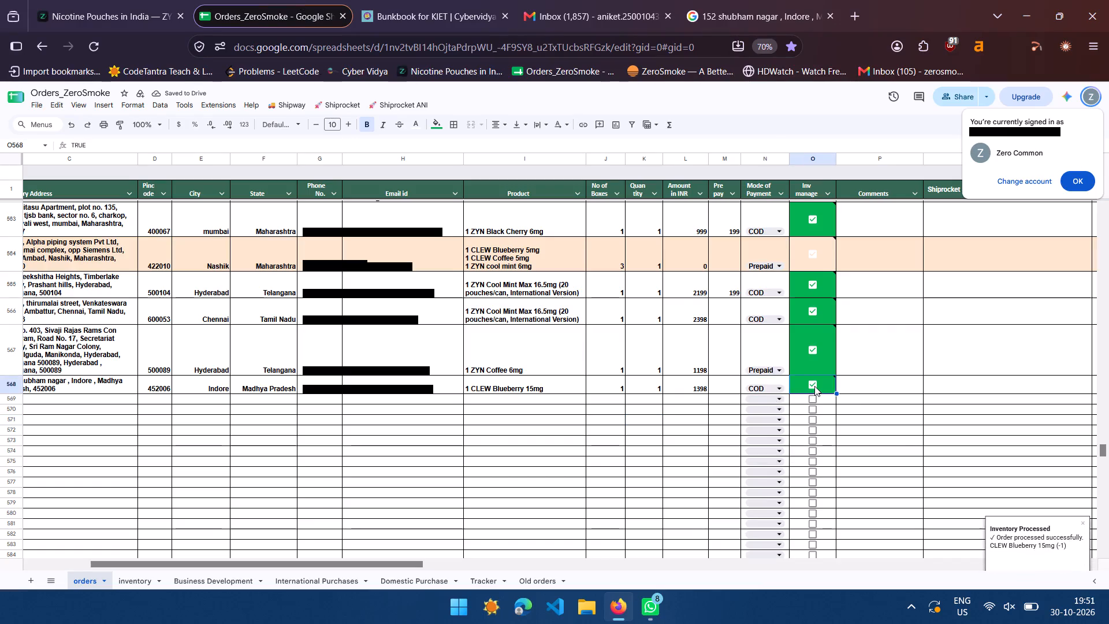
{"action": "left_click", "coordinate": [885, 421]}
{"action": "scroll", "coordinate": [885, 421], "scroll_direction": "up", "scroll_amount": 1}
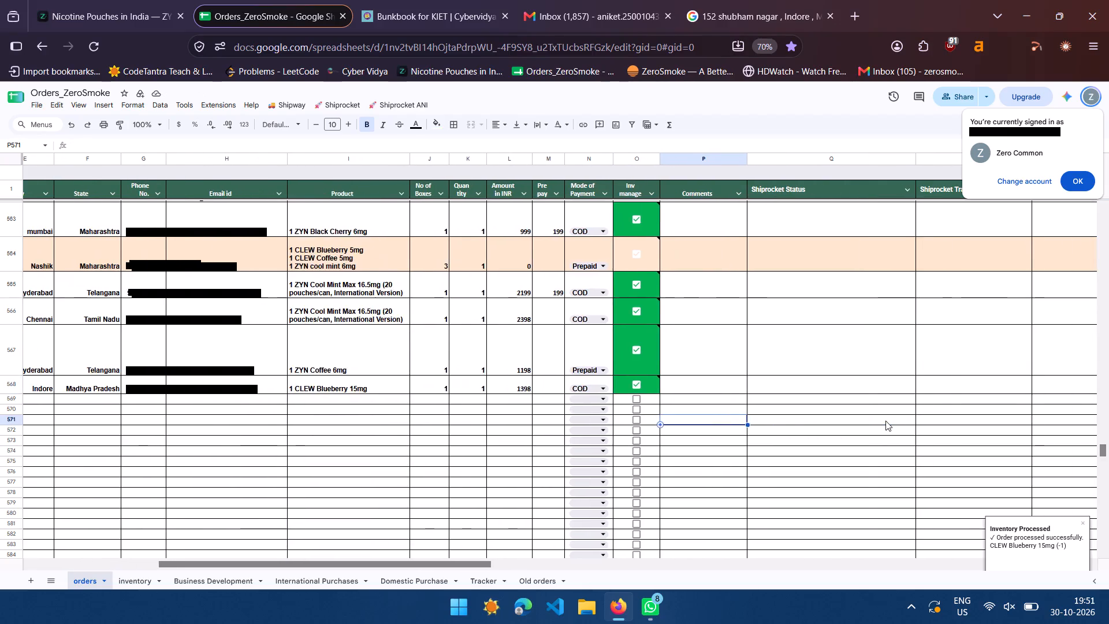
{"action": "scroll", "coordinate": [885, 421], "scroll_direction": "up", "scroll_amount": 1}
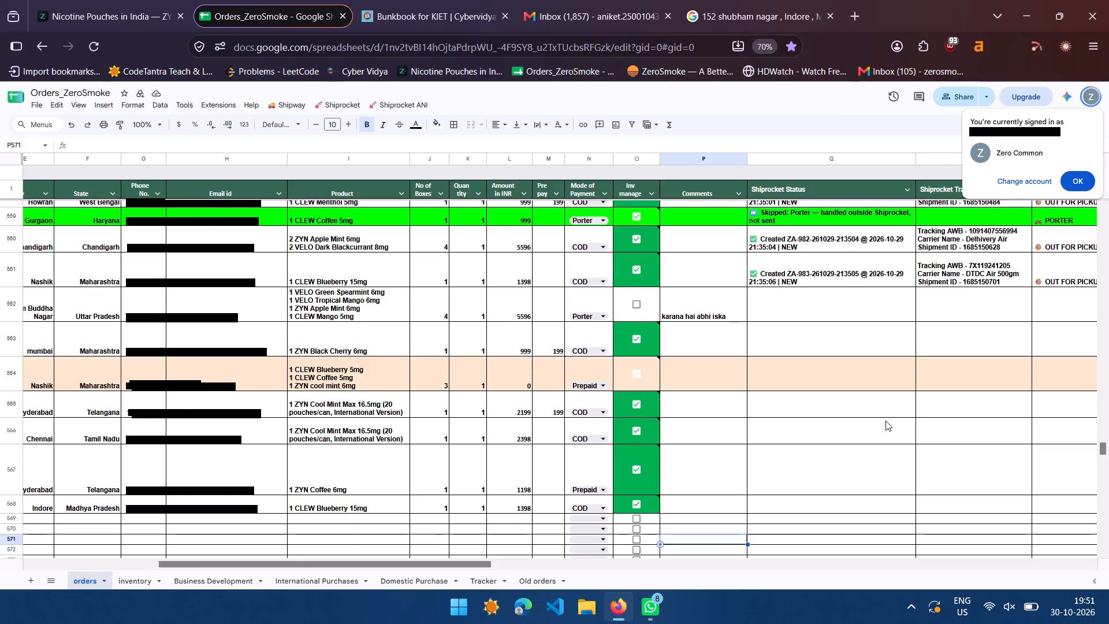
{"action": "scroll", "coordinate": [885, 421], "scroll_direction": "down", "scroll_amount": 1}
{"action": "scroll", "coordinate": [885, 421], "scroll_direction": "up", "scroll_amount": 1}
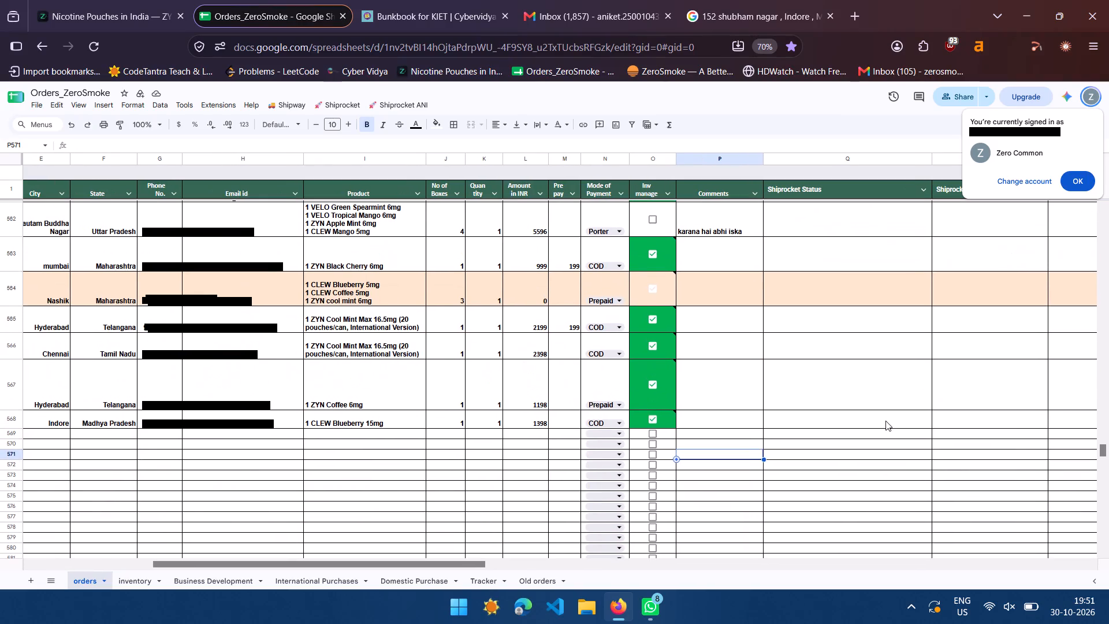
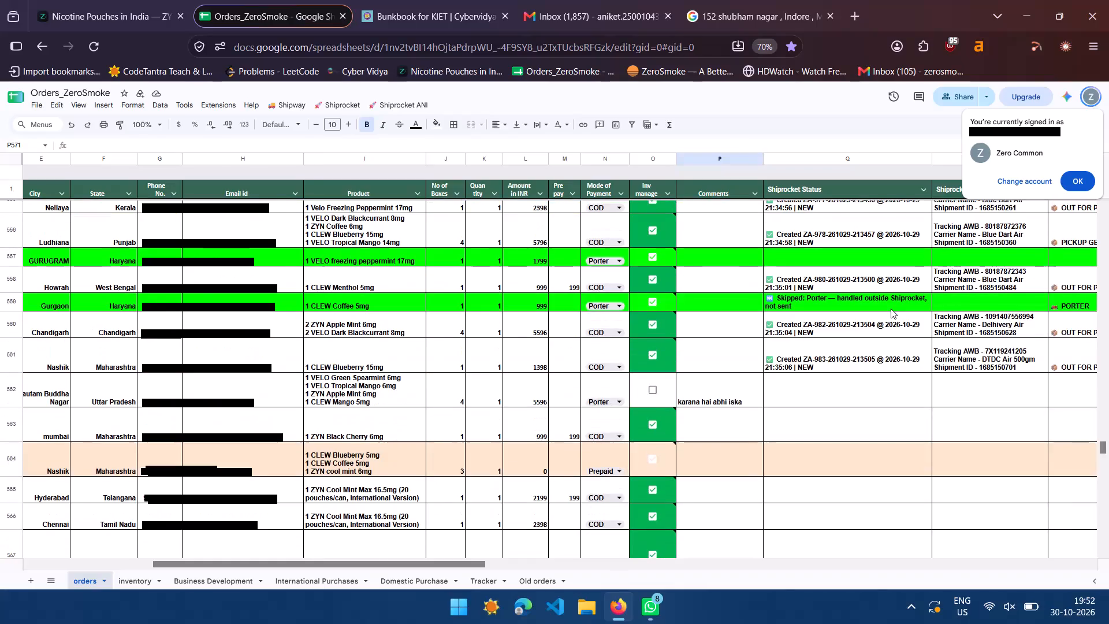
Review the latest order rows, about 557 to 568, checking products, mode of payment, Inv manage, comments and Shiprocket status.
{"action": "scroll", "coordinate": [891, 309], "scroll_direction": "down", "scroll_amount": 1}
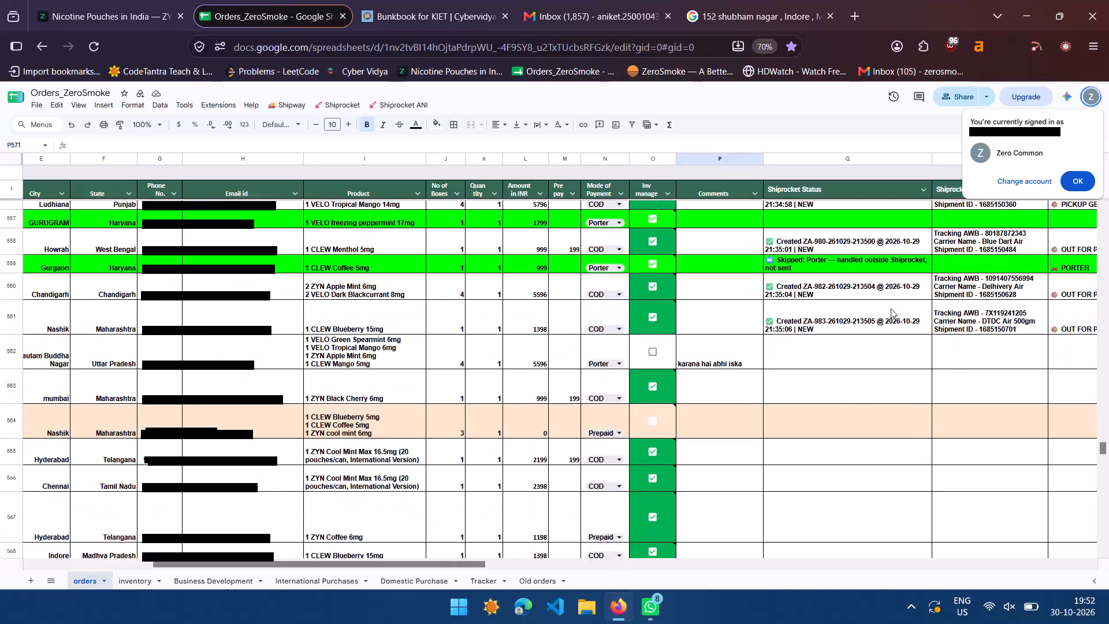
{"action": "scroll", "coordinate": [891, 309], "scroll_direction": "down", "scroll_amount": 1}
{"action": "scroll", "coordinate": [891, 309], "scroll_direction": "up", "scroll_amount": 1}
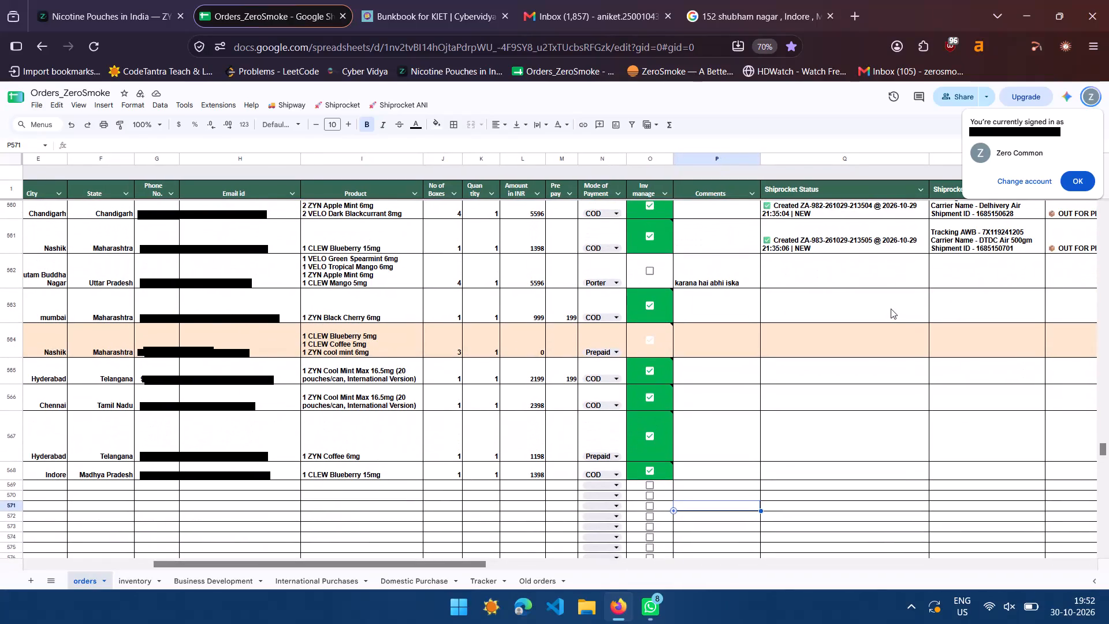
{"action": "scroll", "coordinate": [891, 309], "scroll_direction": "up", "scroll_amount": 1}
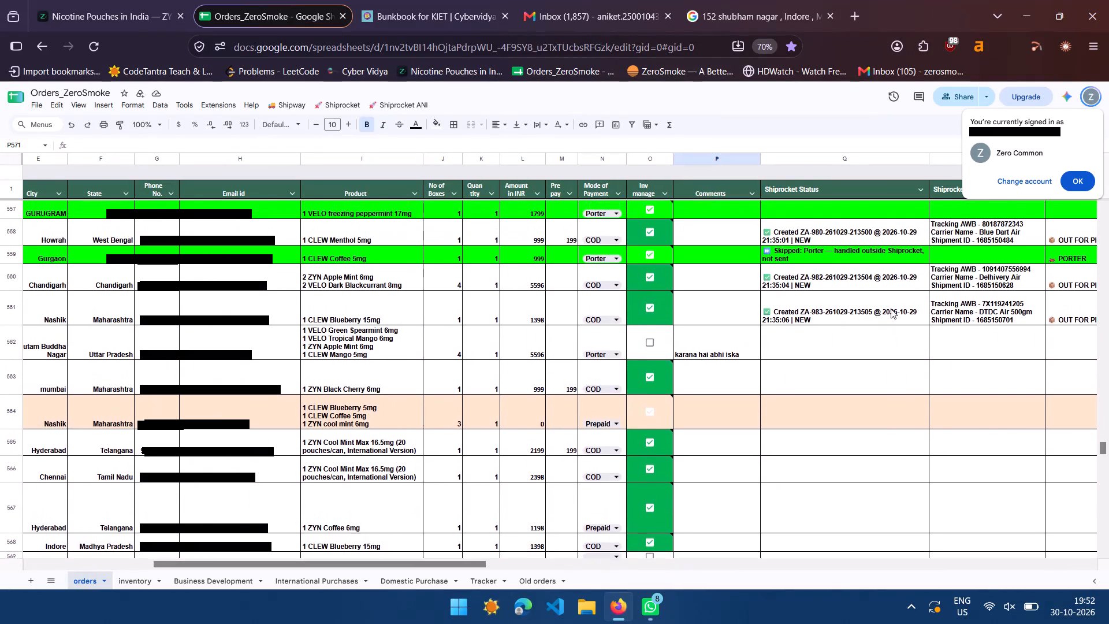
{"action": "scroll", "coordinate": [891, 309], "scroll_direction": "up", "scroll_amount": 2}
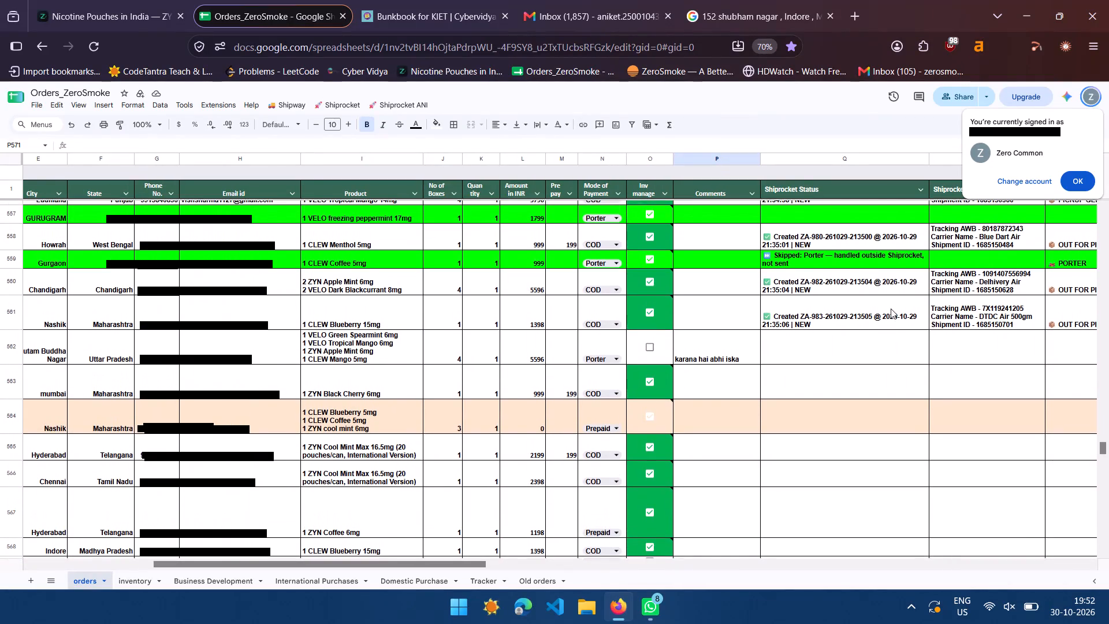
{"action": "scroll", "coordinate": [891, 309], "scroll_direction": "up", "scroll_amount": 1}
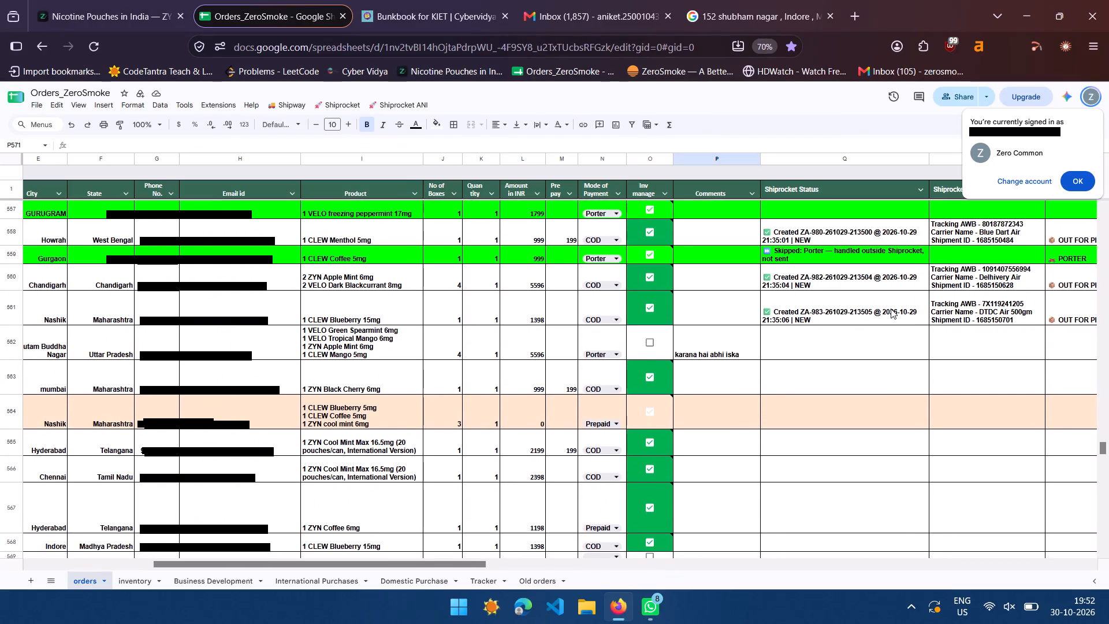
{"action": "scroll", "coordinate": [891, 309], "scroll_direction": "down", "scroll_amount": 1}
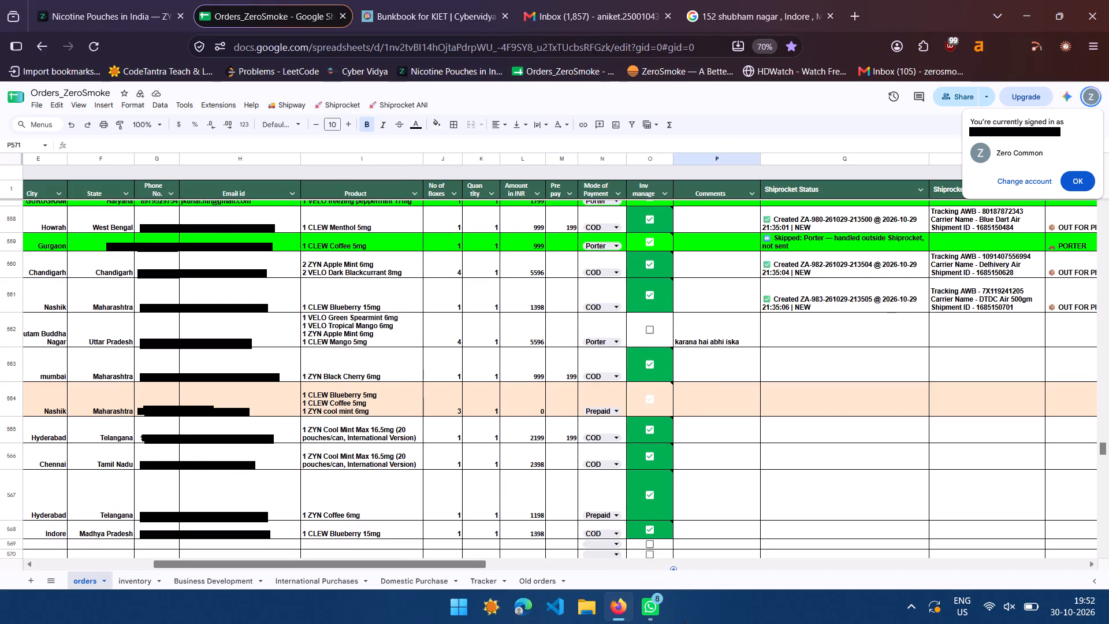
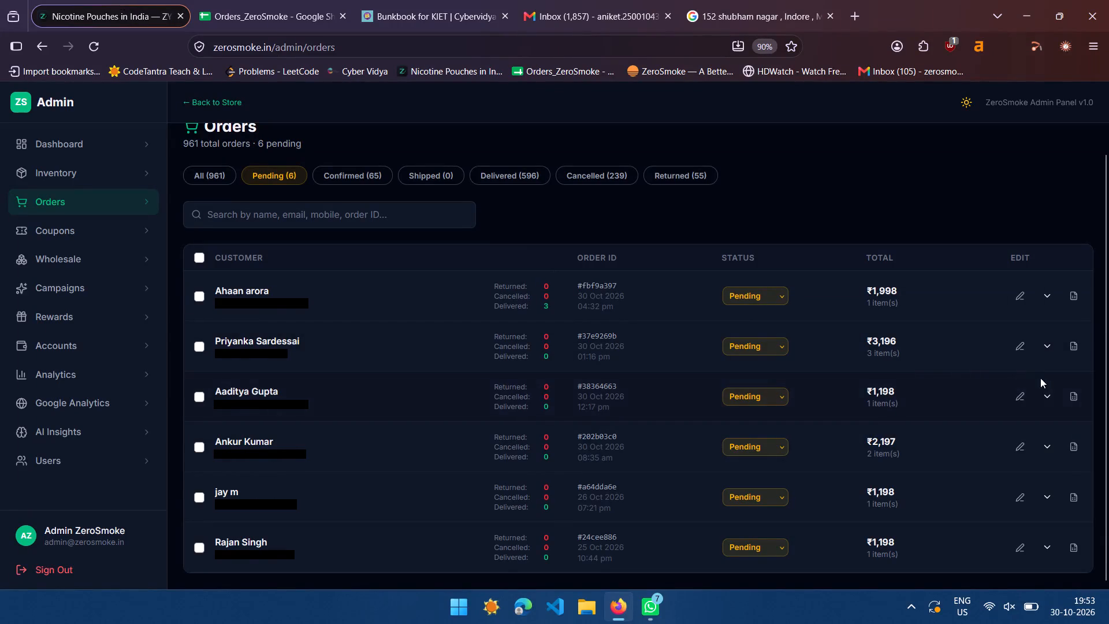
{"action": "left_click", "coordinate": [1070, 395]}
{"action": "left_click", "coordinate": [661, 515]}
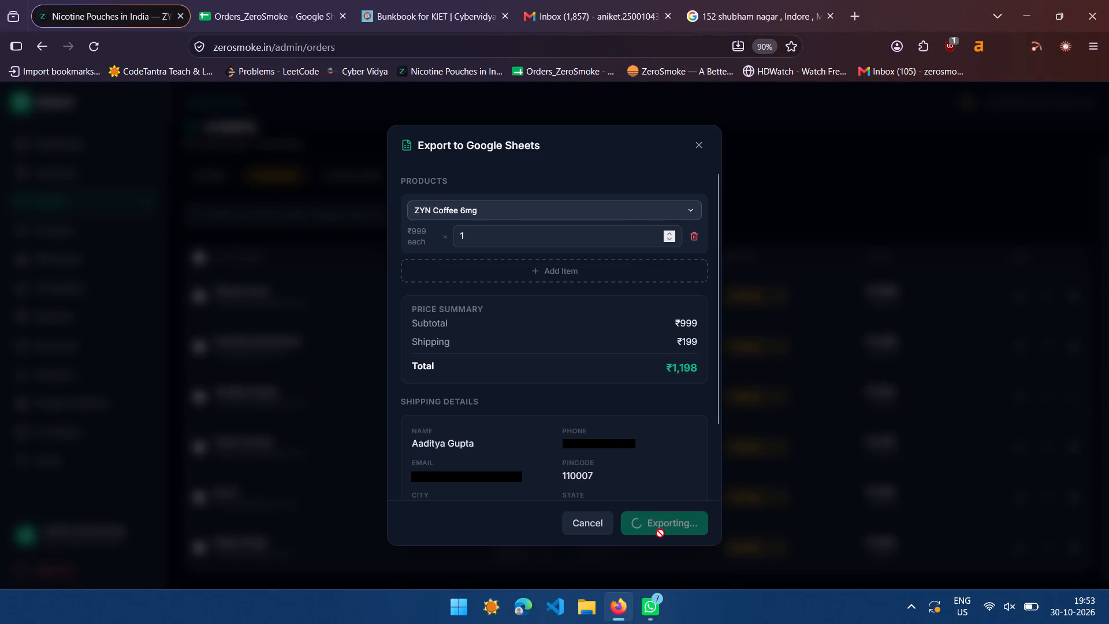
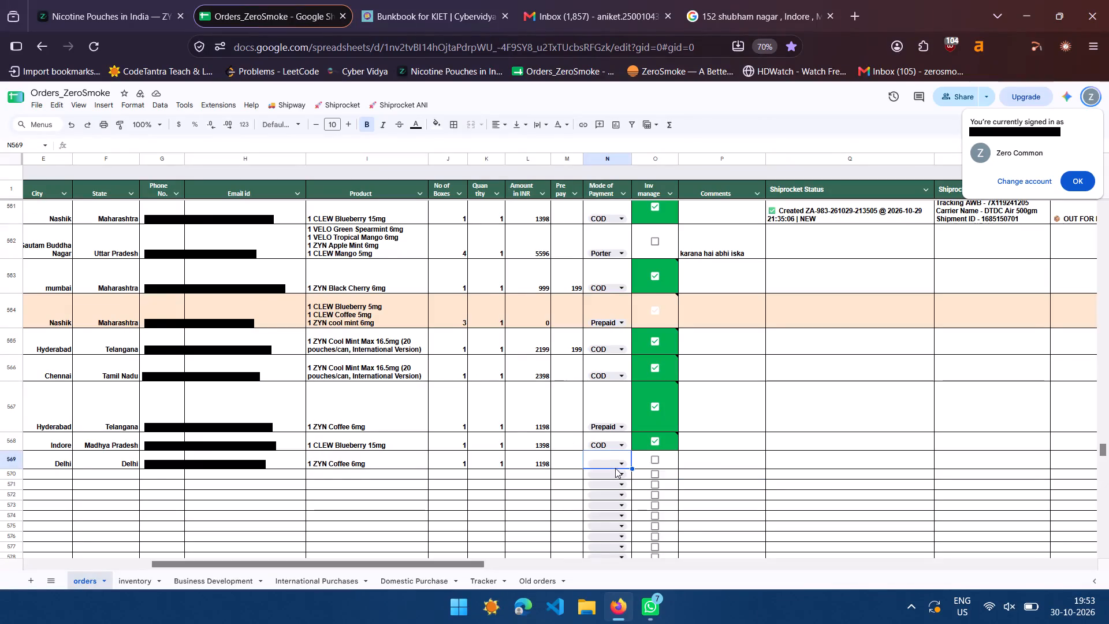
Set the mode of payment to Porter for the new Delhi ZYN Coffee 6mg order in row 569.
{"action": "left_click", "coordinate": [617, 463]}
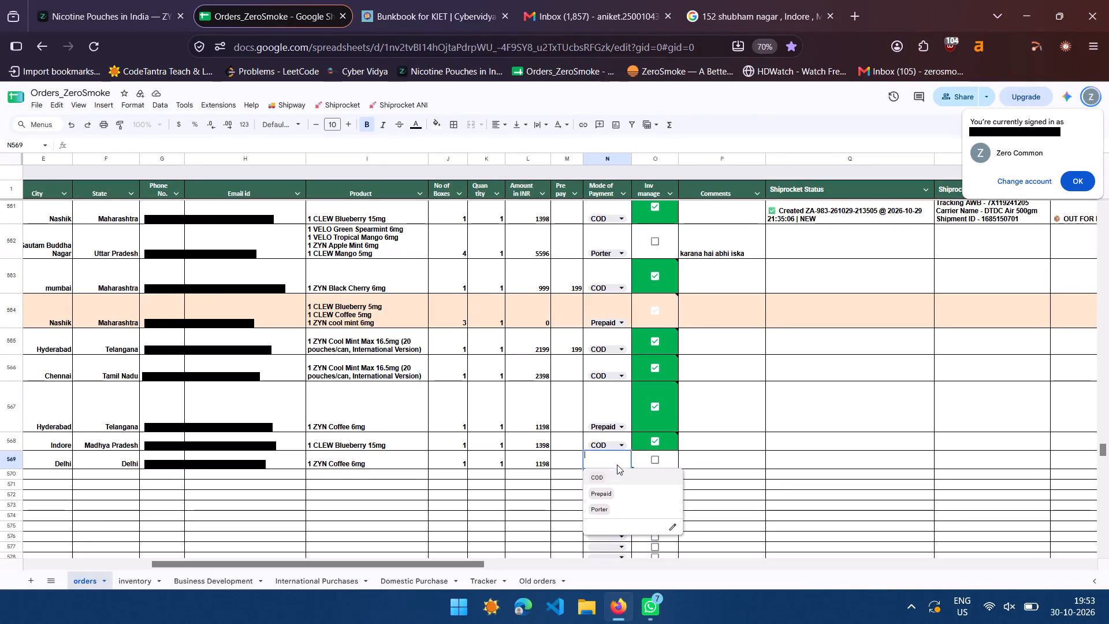
{"action": "left_click", "coordinate": [615, 510]}
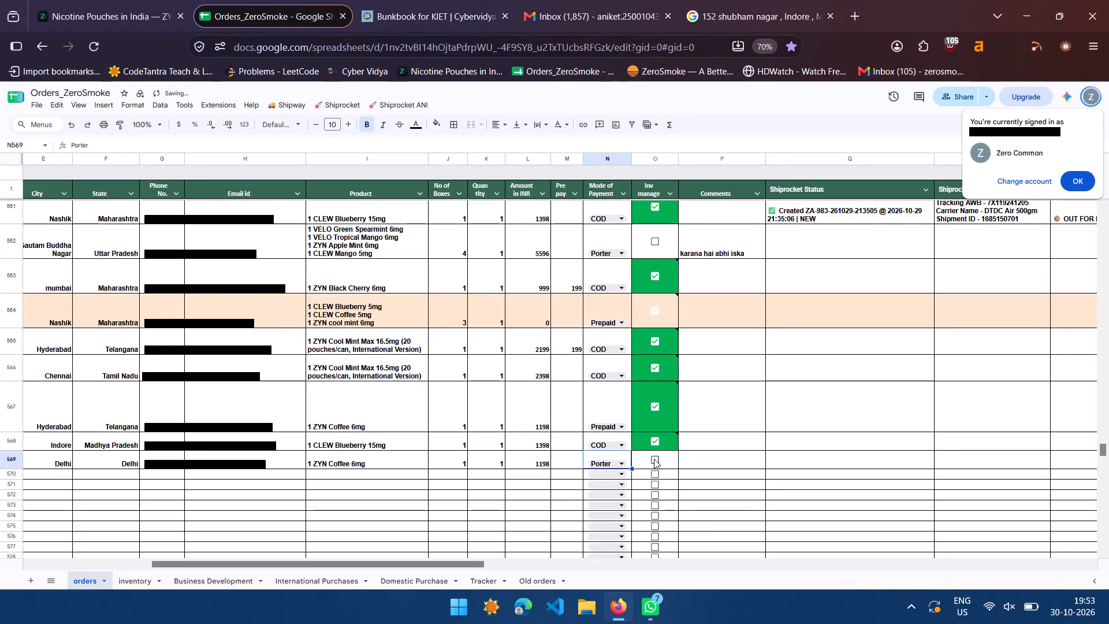
{"action": "left_click", "coordinate": [654, 459]}
{"action": "left_click", "coordinate": [654, 459]}
Copy the comment "karana hai abhi iska" from the Porter order in row 562 into the comments cell of row 569.
{"action": "left_click", "coordinate": [693, 463]}
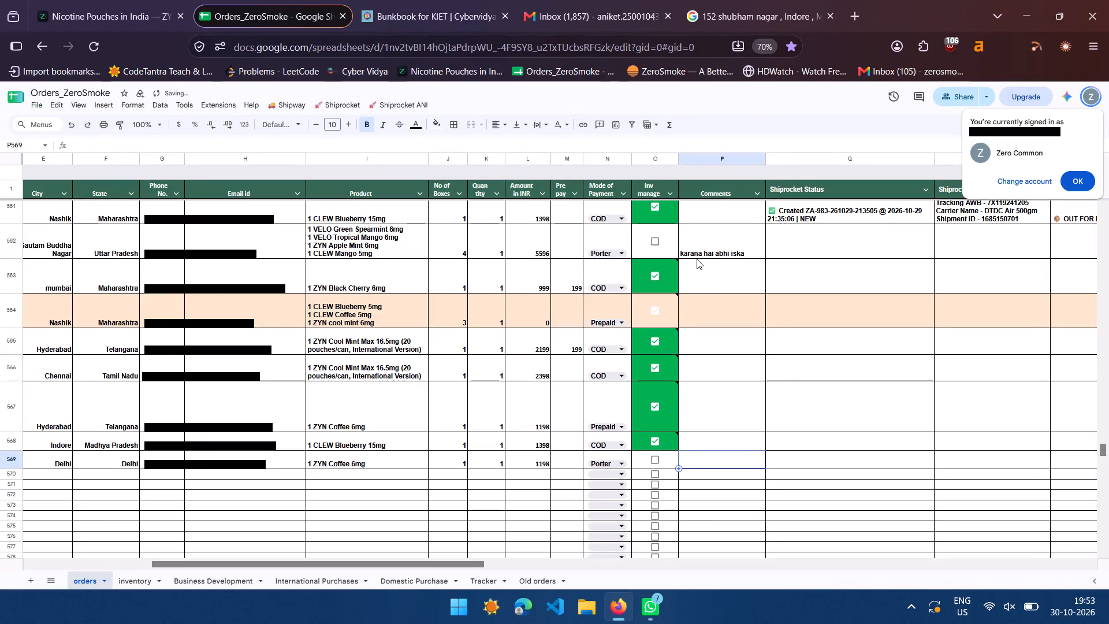
{"action": "left_click", "coordinate": [701, 241]}
{"action": "key", "text": "ctrl+c"}
{"action": "left_click", "coordinate": [712, 463], "text": "ctrl"}
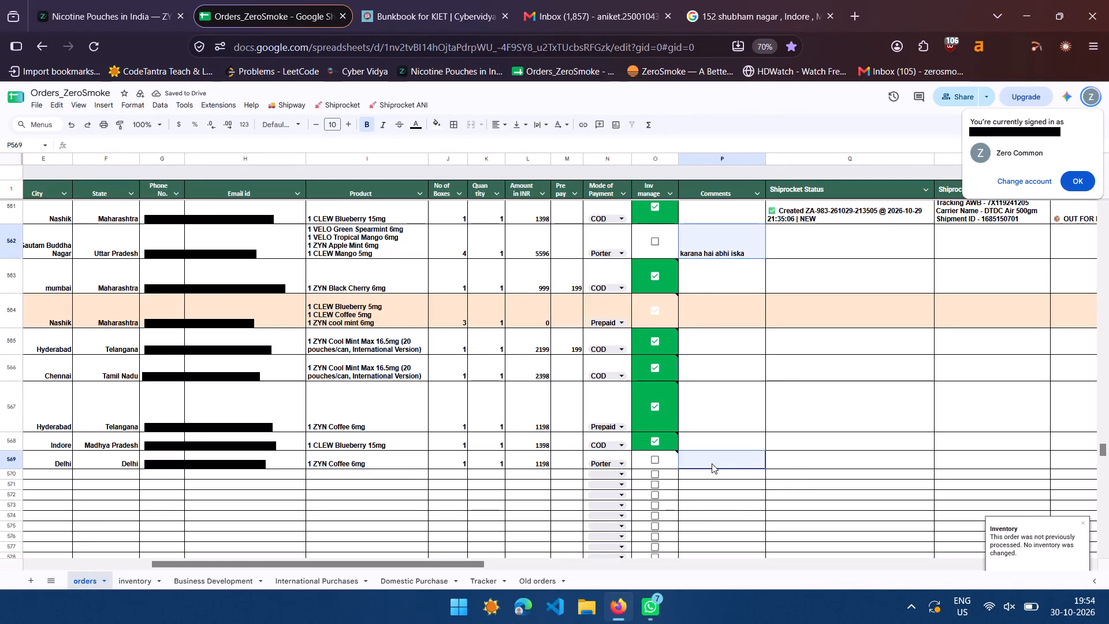
{"action": "key", "text": "ctrl+v"}
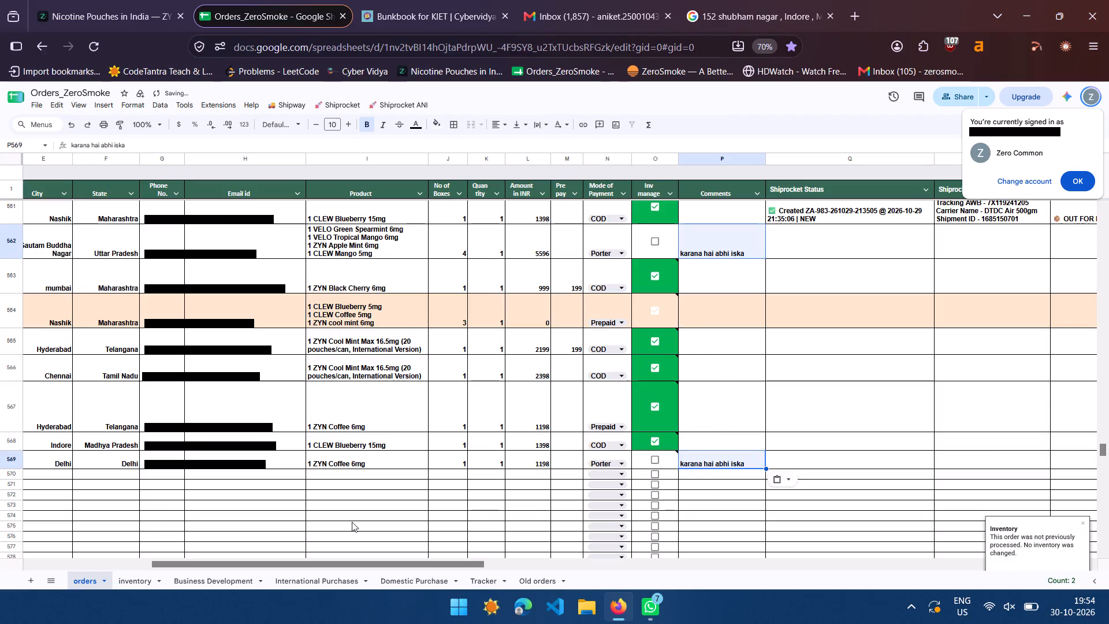
Fill the two Porter order rows, 569 and 562, with the same light blue colour.
{"action": "left_click", "coordinate": [7, 460]}
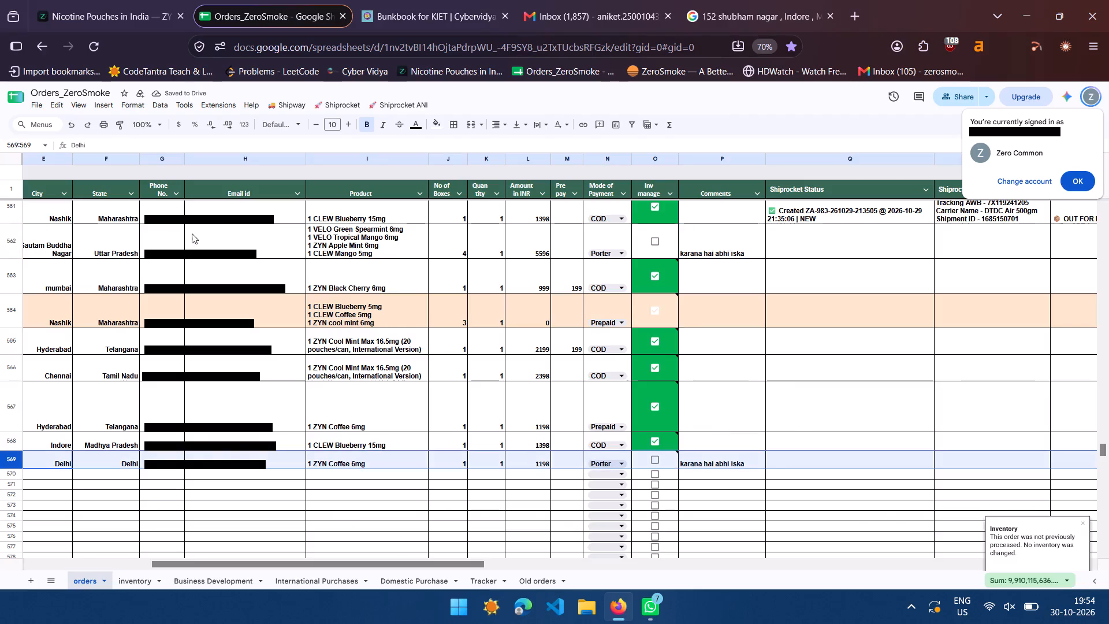
{"action": "left_click", "coordinate": [438, 125]}
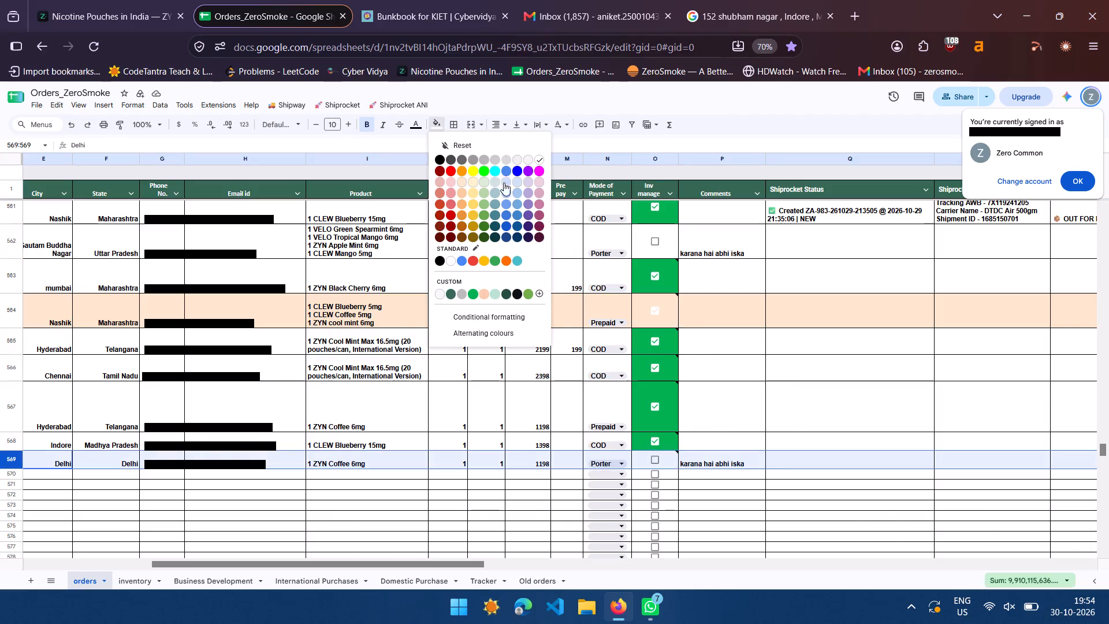
{"action": "left_click", "coordinate": [505, 191]}
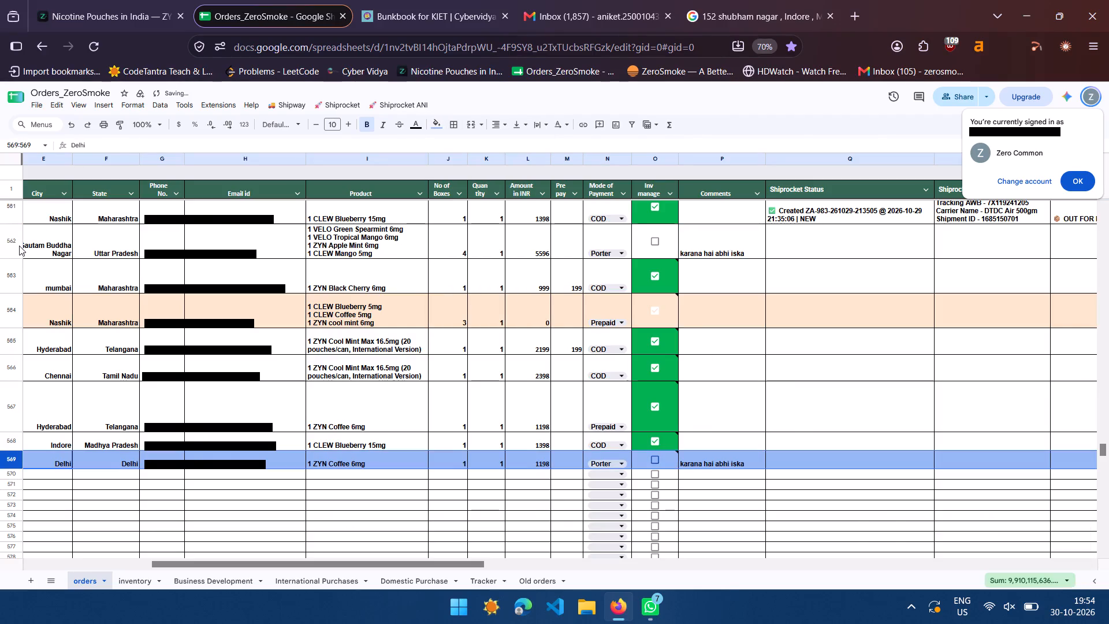
{"action": "left_click", "coordinate": [19, 246]}
{"action": "left_click", "coordinate": [434, 125]}
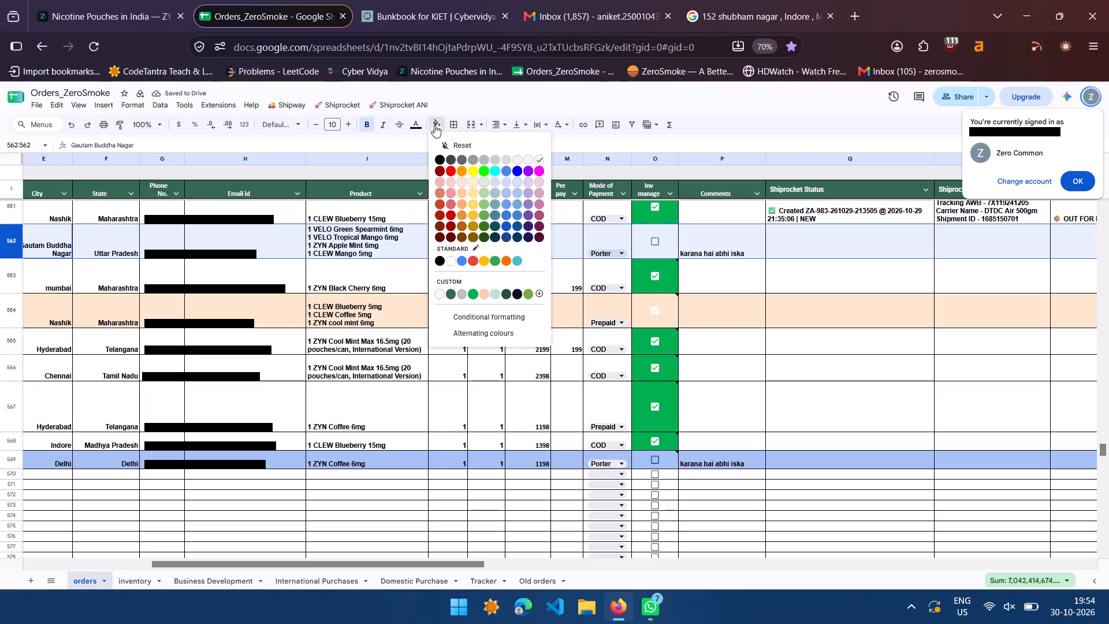
{"action": "left_click", "coordinate": [507, 191]}
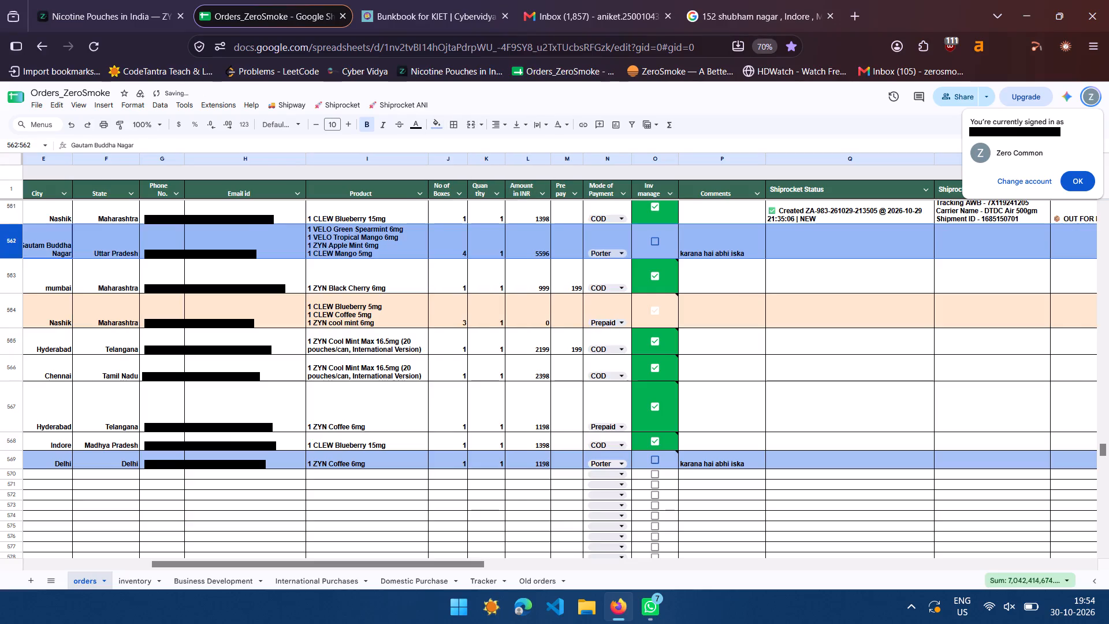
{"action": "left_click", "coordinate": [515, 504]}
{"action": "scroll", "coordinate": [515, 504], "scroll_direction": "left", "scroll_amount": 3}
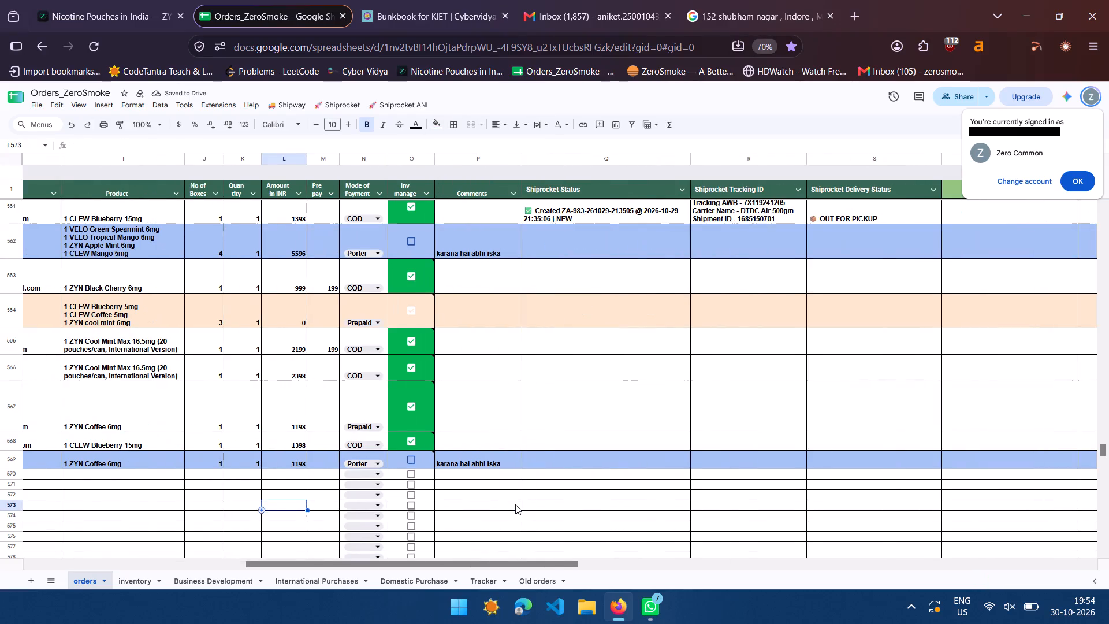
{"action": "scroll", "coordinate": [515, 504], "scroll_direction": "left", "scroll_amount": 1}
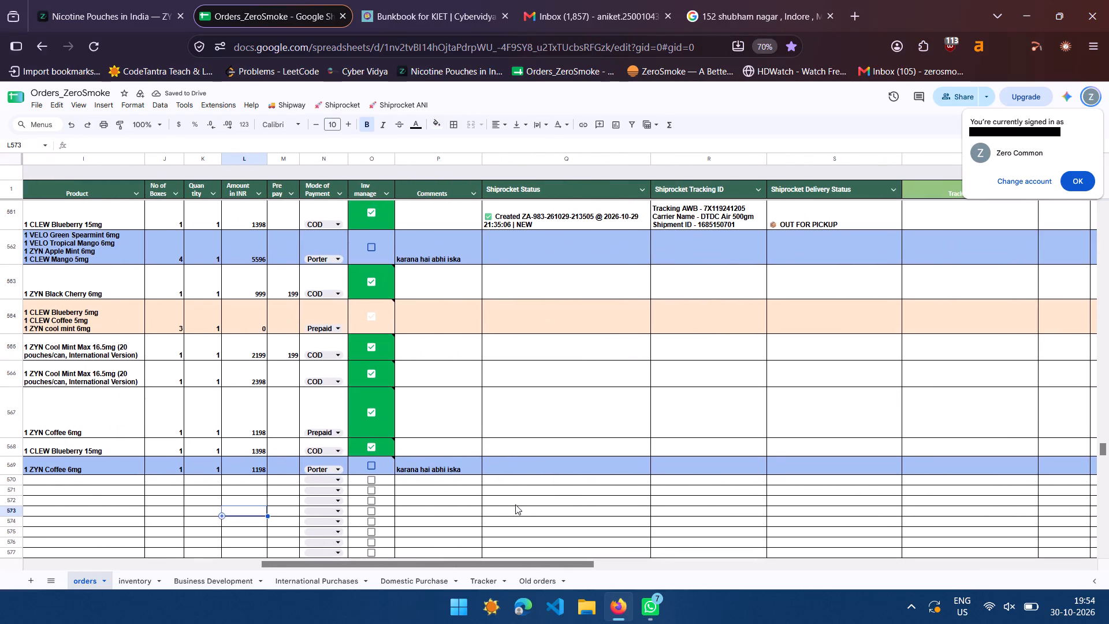
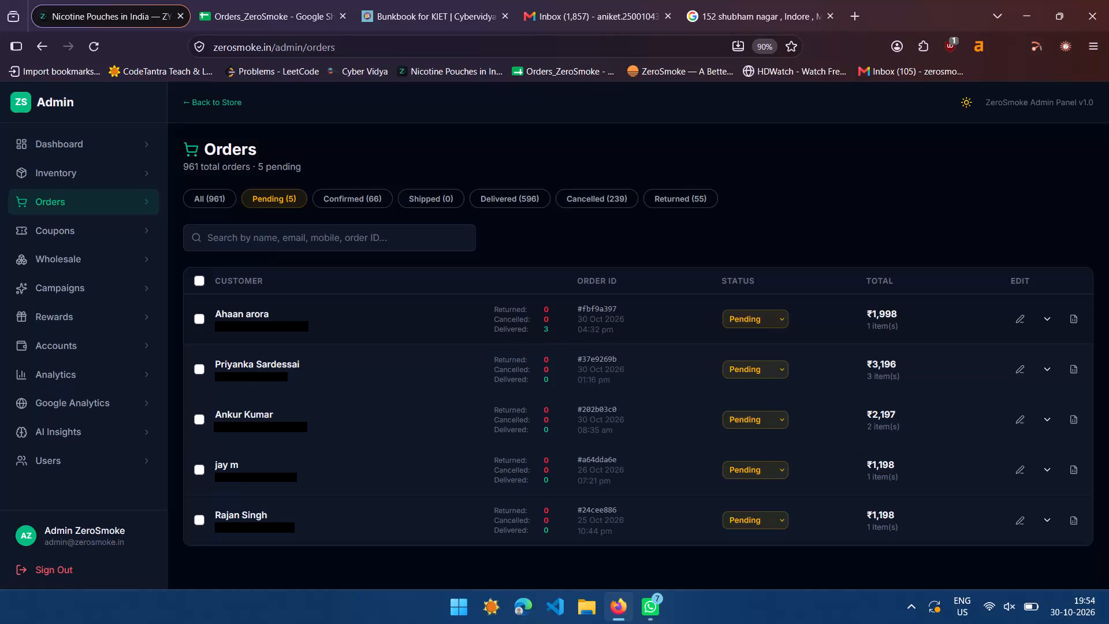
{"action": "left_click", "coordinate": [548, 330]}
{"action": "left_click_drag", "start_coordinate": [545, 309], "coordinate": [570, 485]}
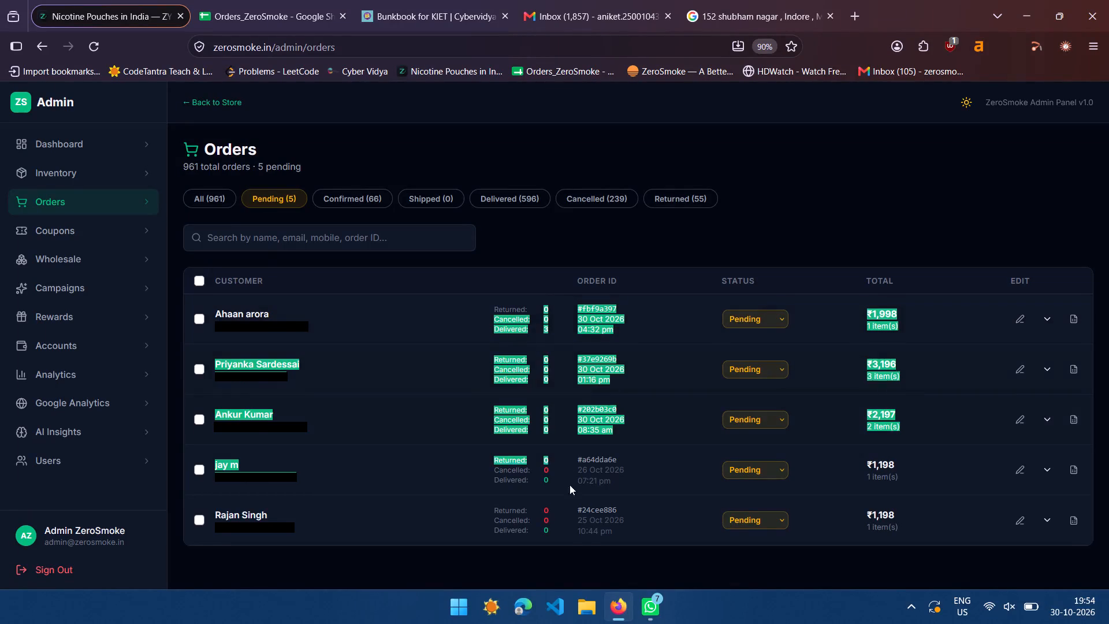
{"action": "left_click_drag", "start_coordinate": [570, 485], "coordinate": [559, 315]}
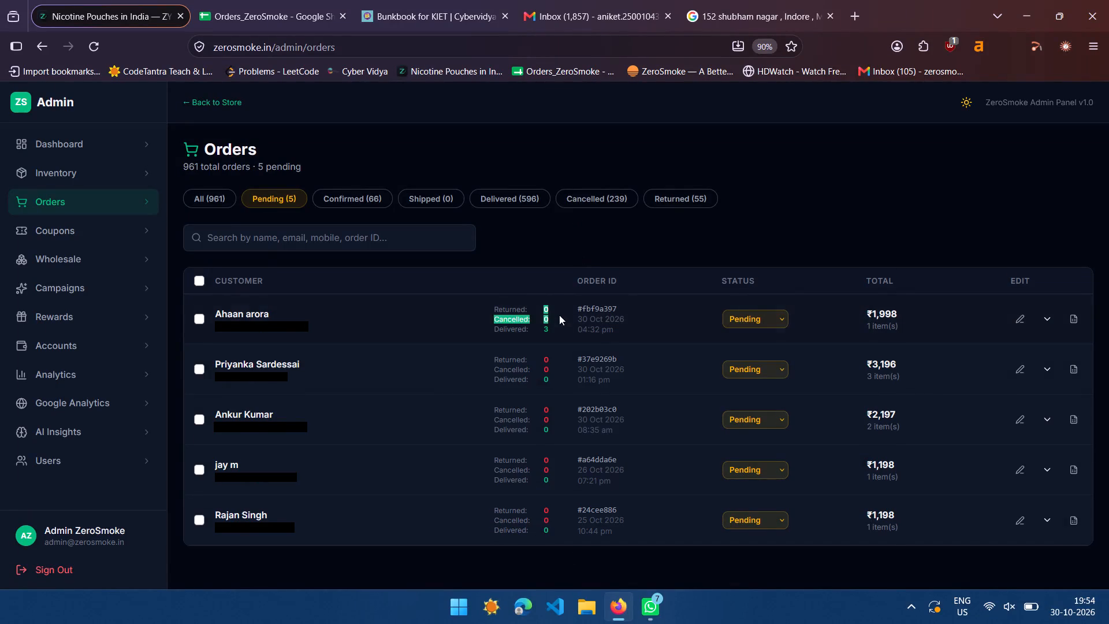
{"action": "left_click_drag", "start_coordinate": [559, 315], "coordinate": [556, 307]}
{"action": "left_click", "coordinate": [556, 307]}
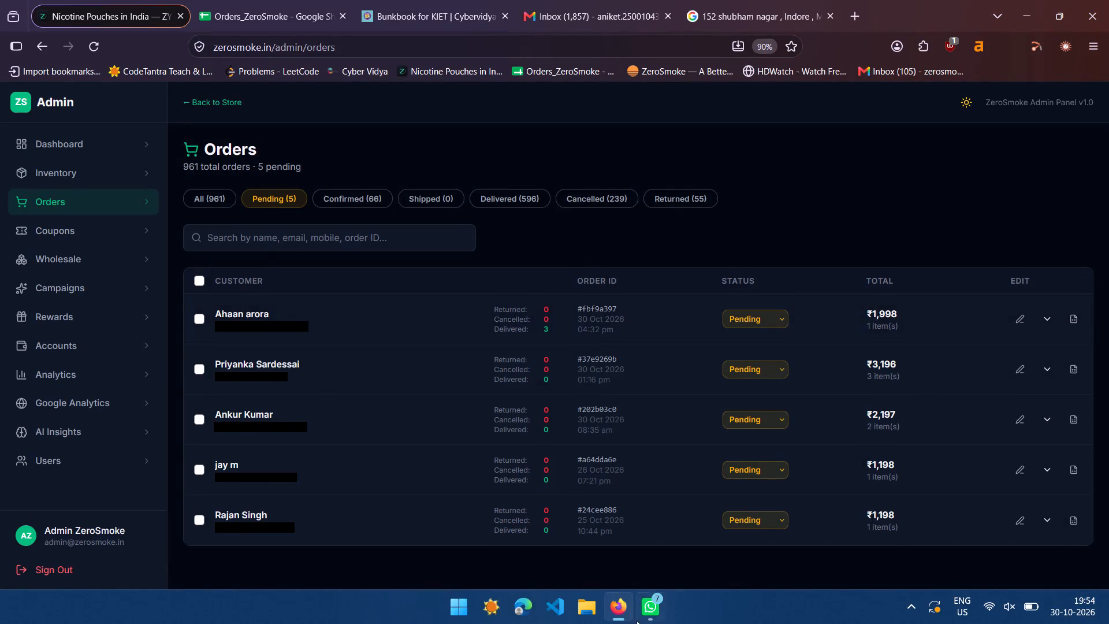
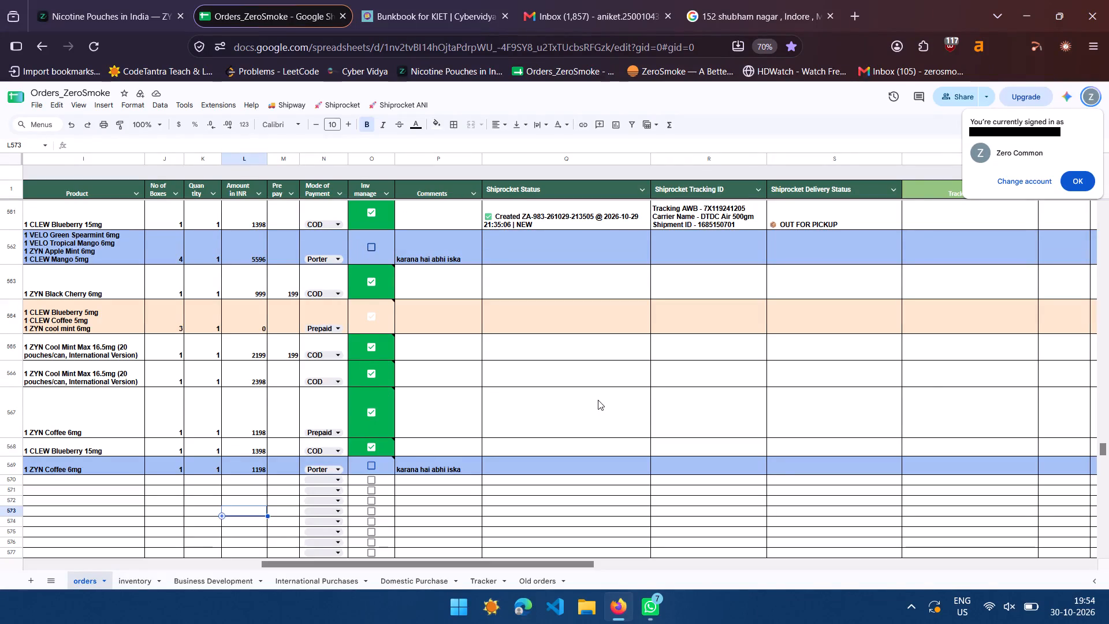
Check the Comments, Shiprocket Status and Shiprocket Tracking ID cells of order rows 563 to 567, selecting that block.
{"action": "scroll", "coordinate": [598, 400], "scroll_direction": "right", "scroll_amount": 1}
{"action": "scroll", "coordinate": [598, 400], "scroll_direction": "up", "scroll_amount": 1}
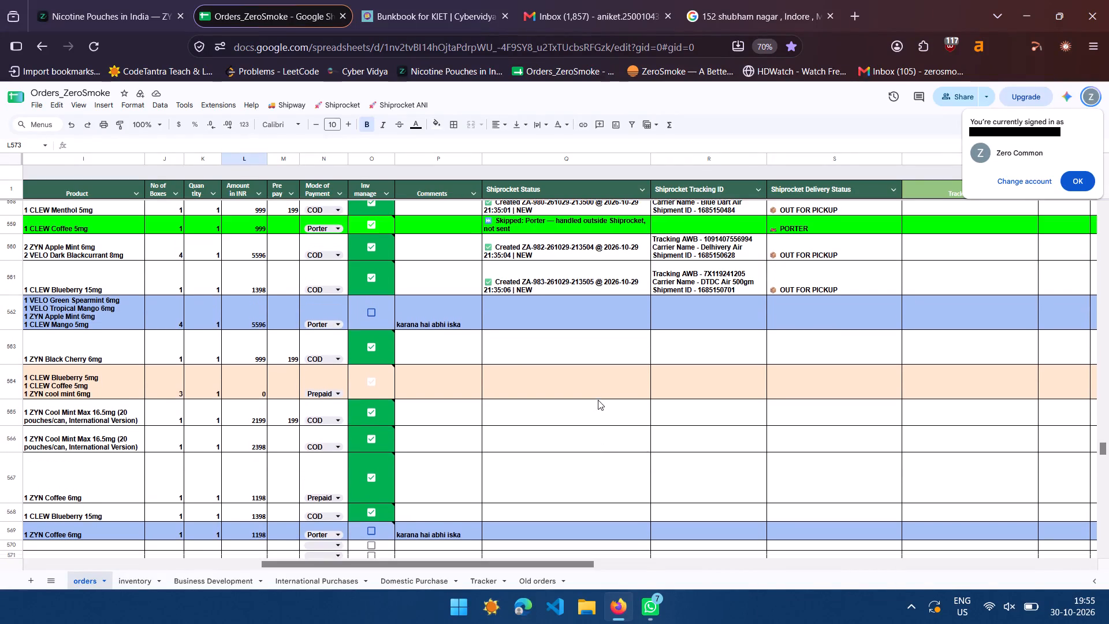
{"action": "scroll", "coordinate": [598, 400], "scroll_direction": "up", "scroll_amount": 1}
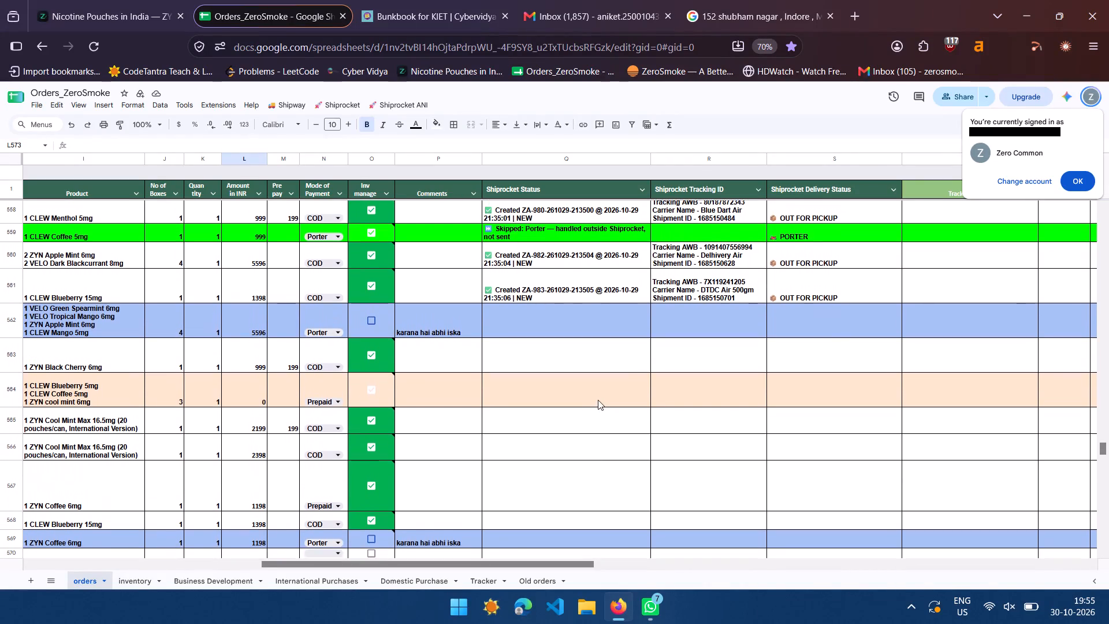
{"action": "scroll", "coordinate": [598, 400], "scroll_direction": "up", "scroll_amount": 1}
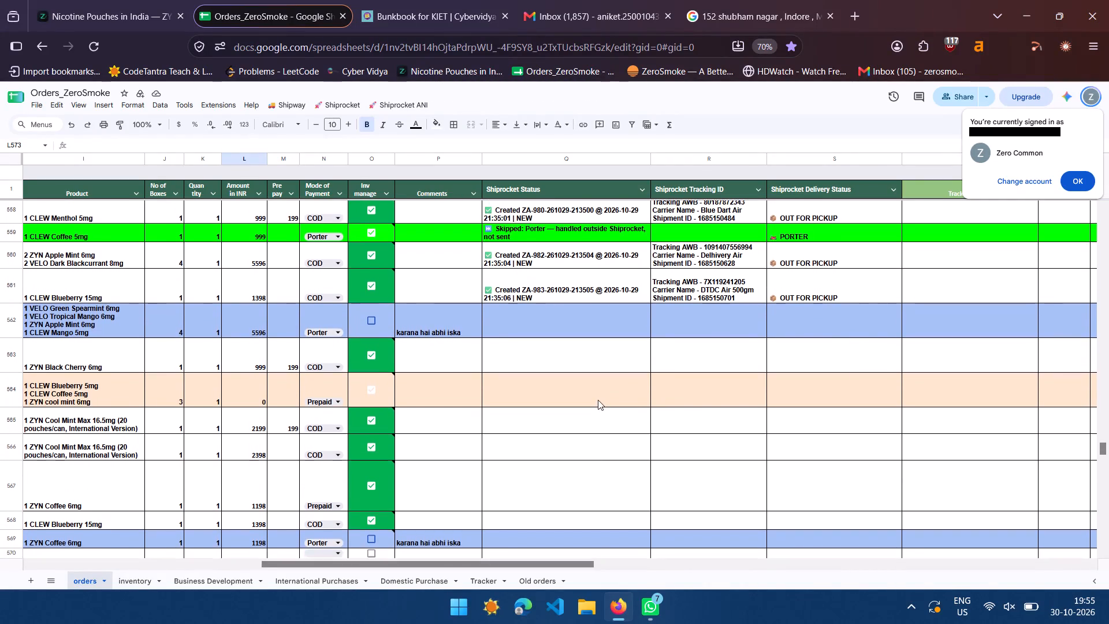
{"action": "scroll", "coordinate": [598, 400], "scroll_direction": "up", "scroll_amount": 1}
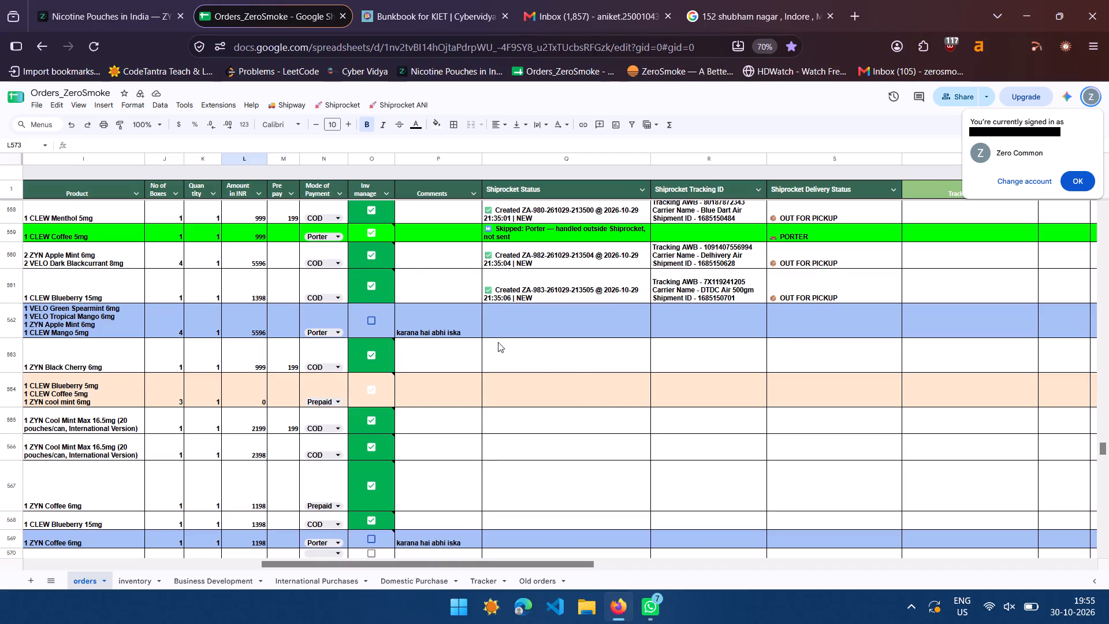
{"action": "left_click_drag", "start_coordinate": [407, 361], "coordinate": [740, 509]}
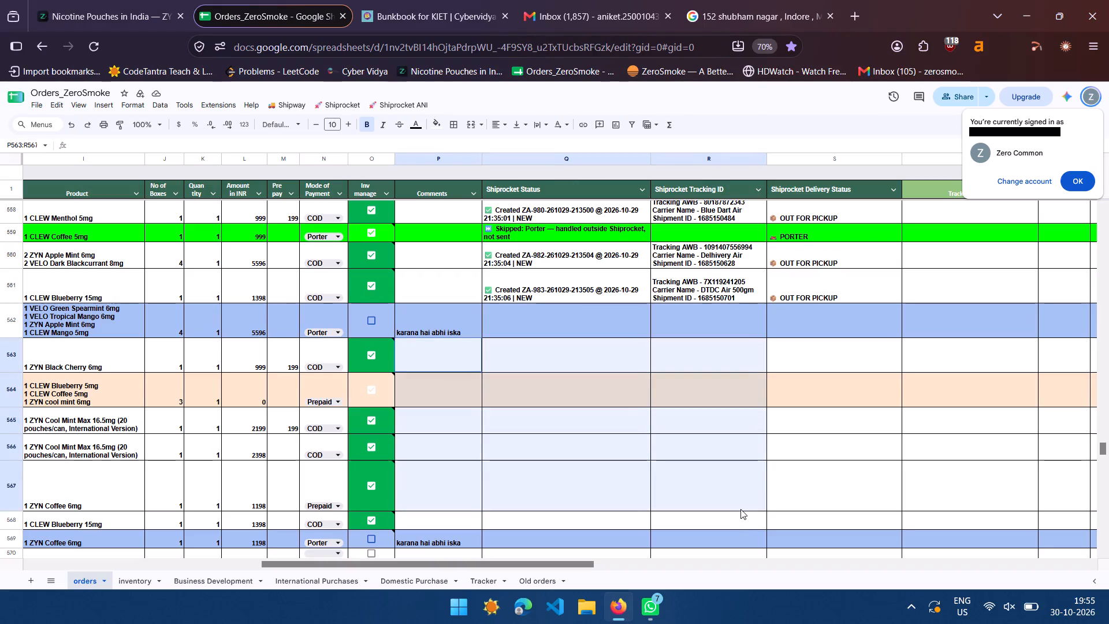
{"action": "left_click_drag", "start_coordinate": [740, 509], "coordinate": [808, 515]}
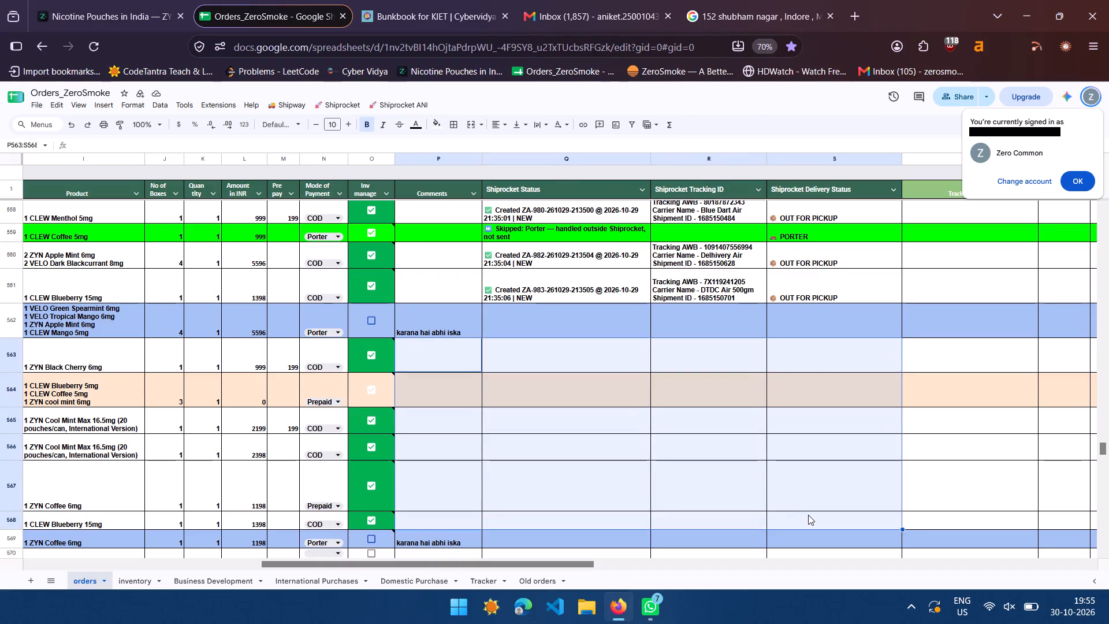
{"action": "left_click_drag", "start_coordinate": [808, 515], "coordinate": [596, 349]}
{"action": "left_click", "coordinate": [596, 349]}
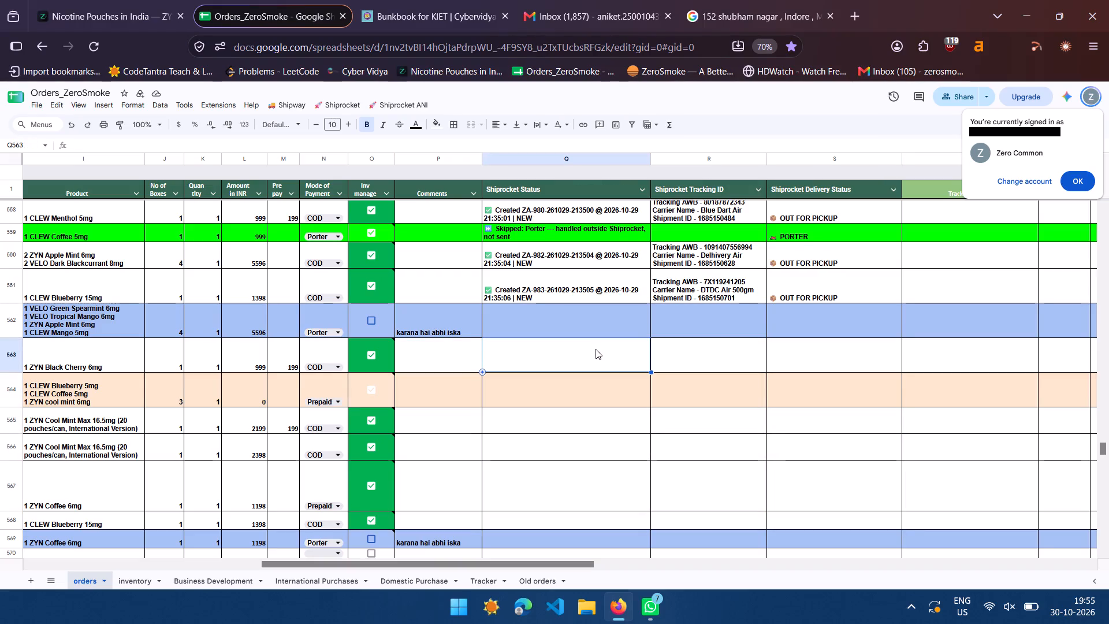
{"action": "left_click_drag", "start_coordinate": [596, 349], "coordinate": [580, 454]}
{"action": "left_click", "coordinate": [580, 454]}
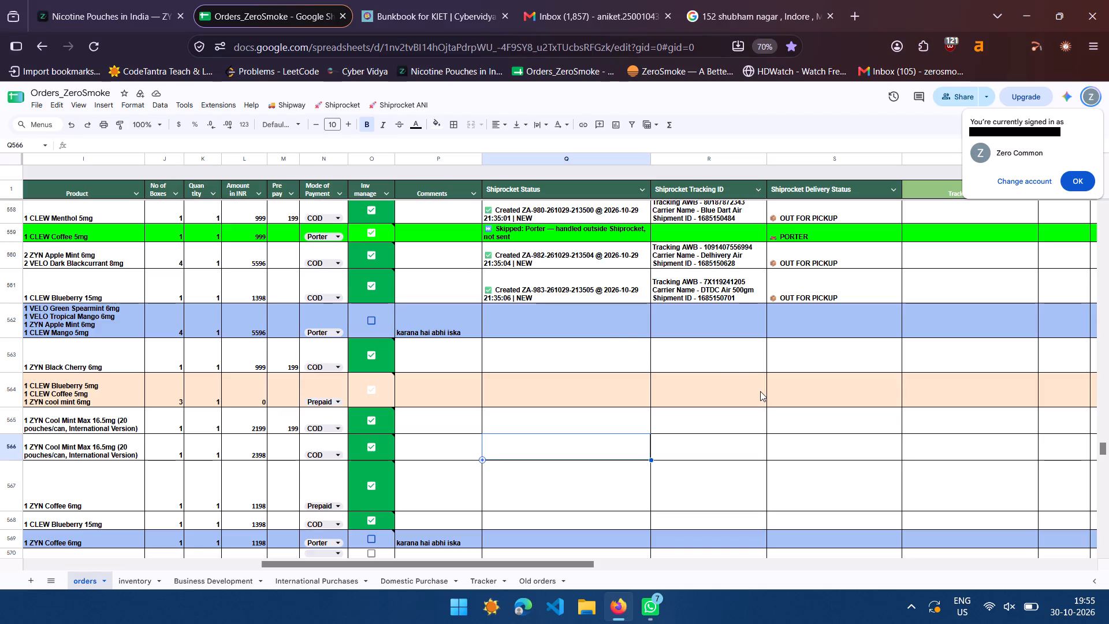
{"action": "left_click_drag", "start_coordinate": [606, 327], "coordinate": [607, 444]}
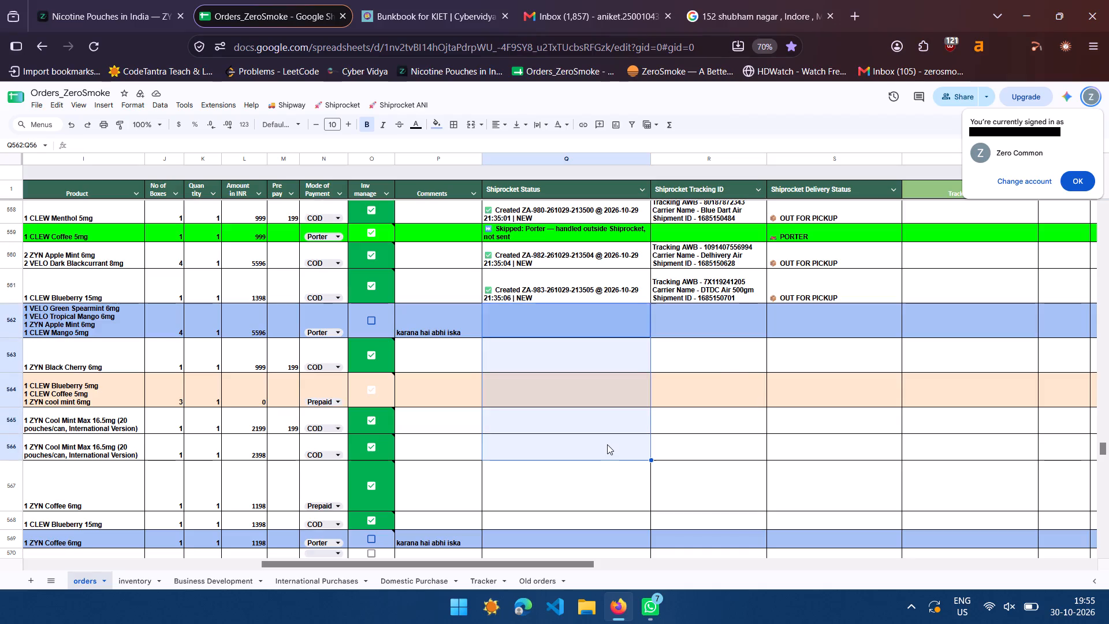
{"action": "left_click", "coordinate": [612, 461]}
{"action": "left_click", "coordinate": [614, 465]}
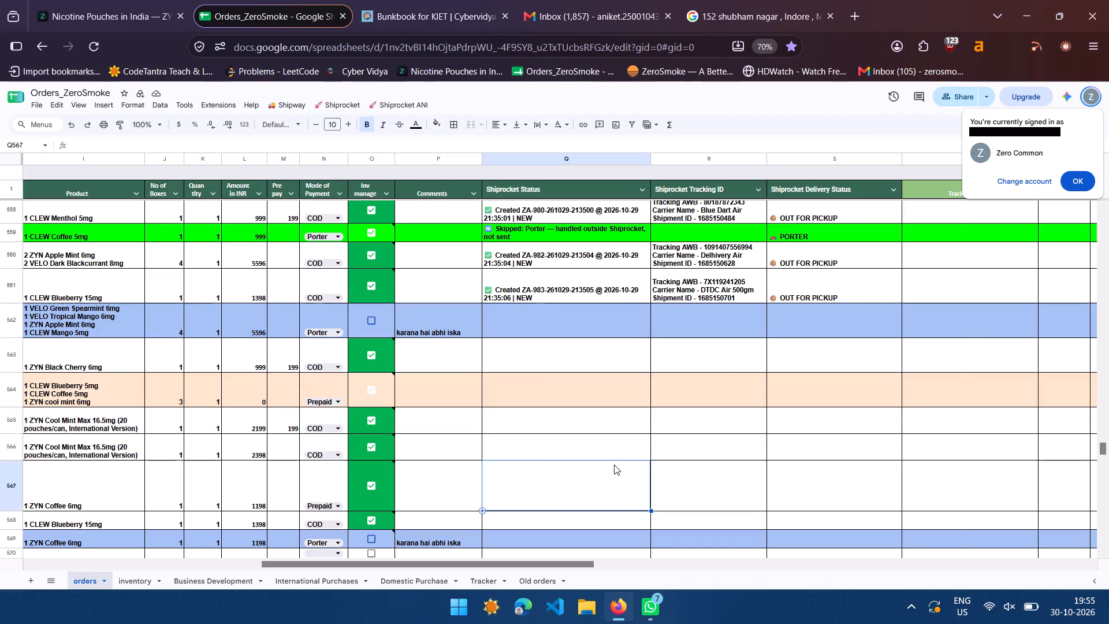
In row 562's product cell, remove the line "1 VELO Tropical Mango 6mg" and set the VELO Green Spearmint 6mg quantity to 2.
{"action": "scroll", "coordinate": [613, 463], "scroll_direction": "right", "scroll_amount": 3}
{"action": "scroll", "coordinate": [613, 463], "scroll_direction": "down", "scroll_amount": 1}
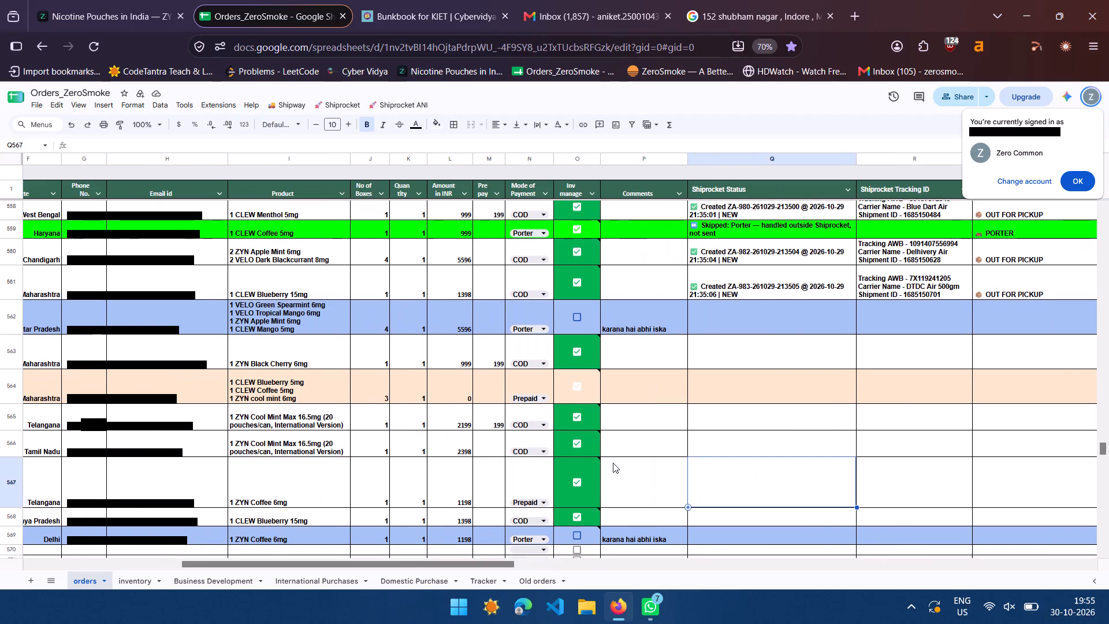
{"action": "scroll", "coordinate": [613, 463], "scroll_direction": "down", "scroll_amount": 2}
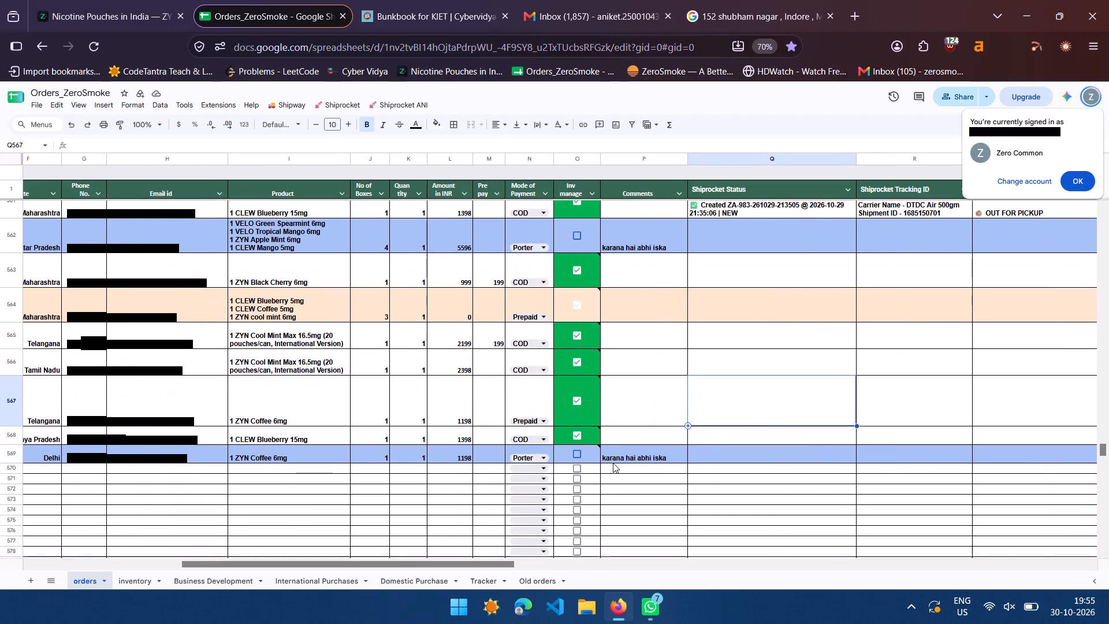
{"action": "scroll", "coordinate": [613, 463], "scroll_direction": "down", "scroll_amount": 1}
{"action": "scroll", "coordinate": [340, 258], "scroll_direction": "right", "scroll_amount": 1}
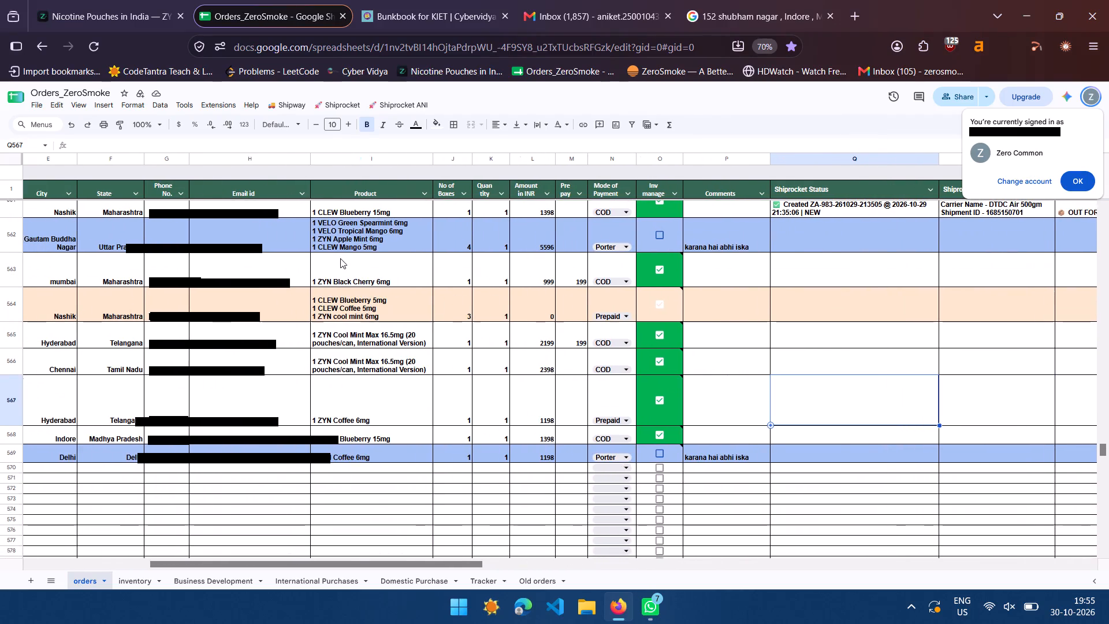
{"action": "scroll", "coordinate": [340, 258], "scroll_direction": "right", "scroll_amount": 1}
{"action": "scroll", "coordinate": [340, 258], "scroll_direction": "left", "scroll_amount": 3}
{"action": "scroll", "coordinate": [436, 246], "scroll_direction": "right", "scroll_amount": 2}
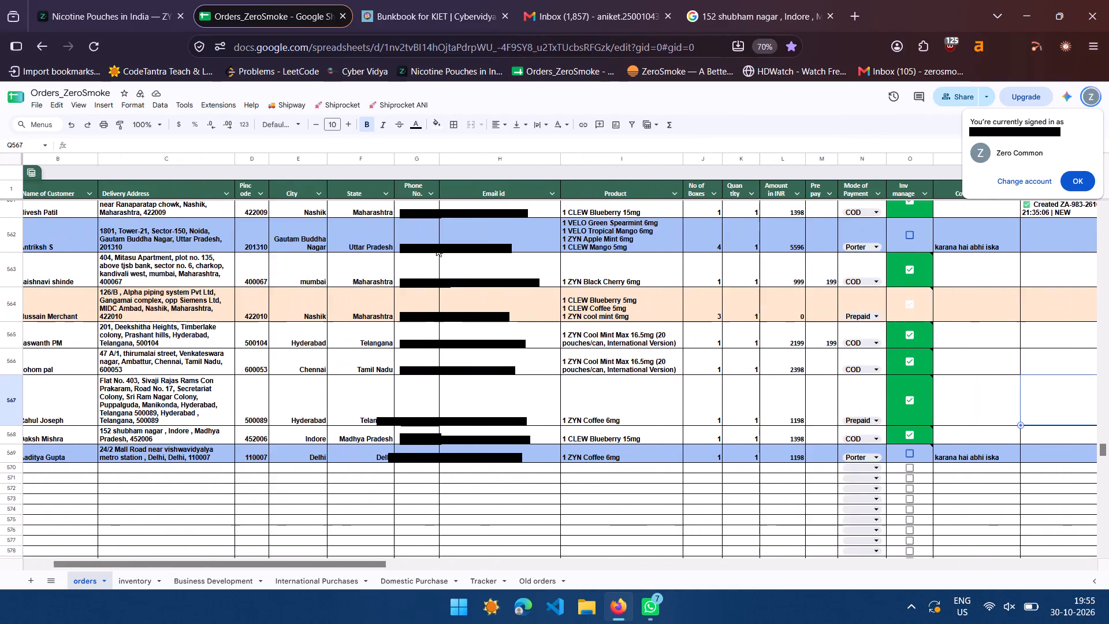
{"action": "scroll", "coordinate": [436, 246], "scroll_direction": "right", "scroll_amount": 1}
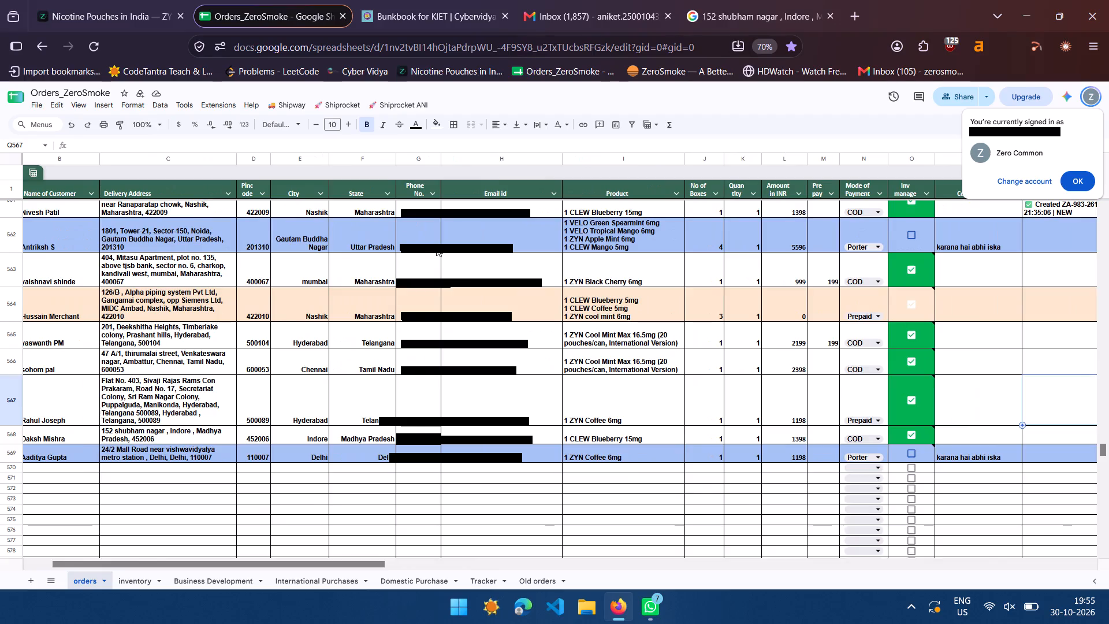
{"action": "double_click", "coordinate": [634, 231]}
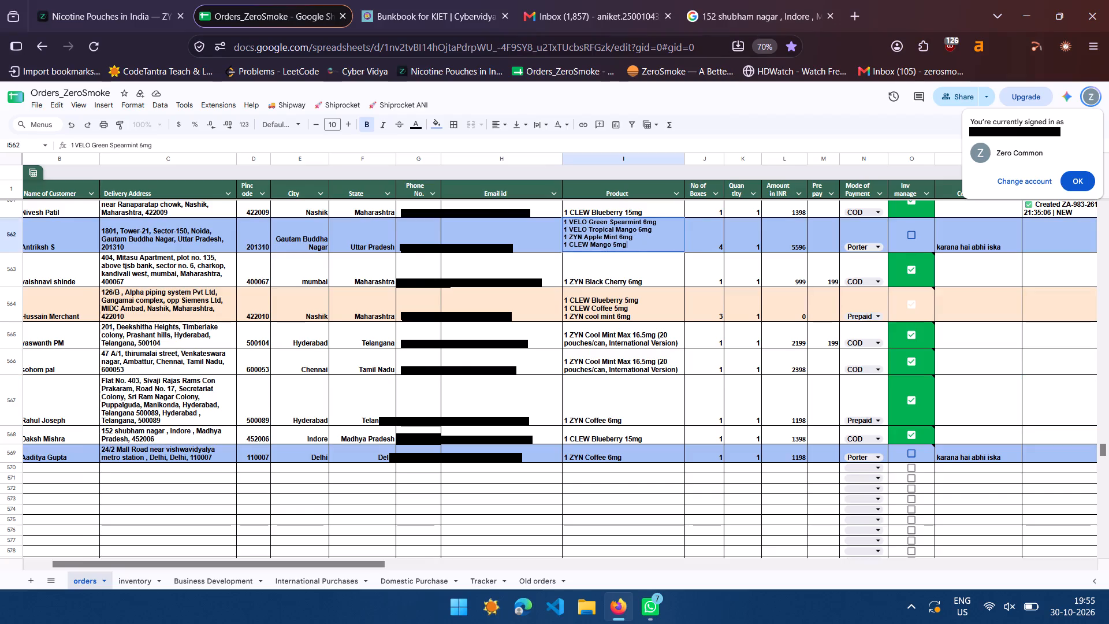
{"action": "left_click_drag", "start_coordinate": [654, 233], "coordinate": [573, 231]}
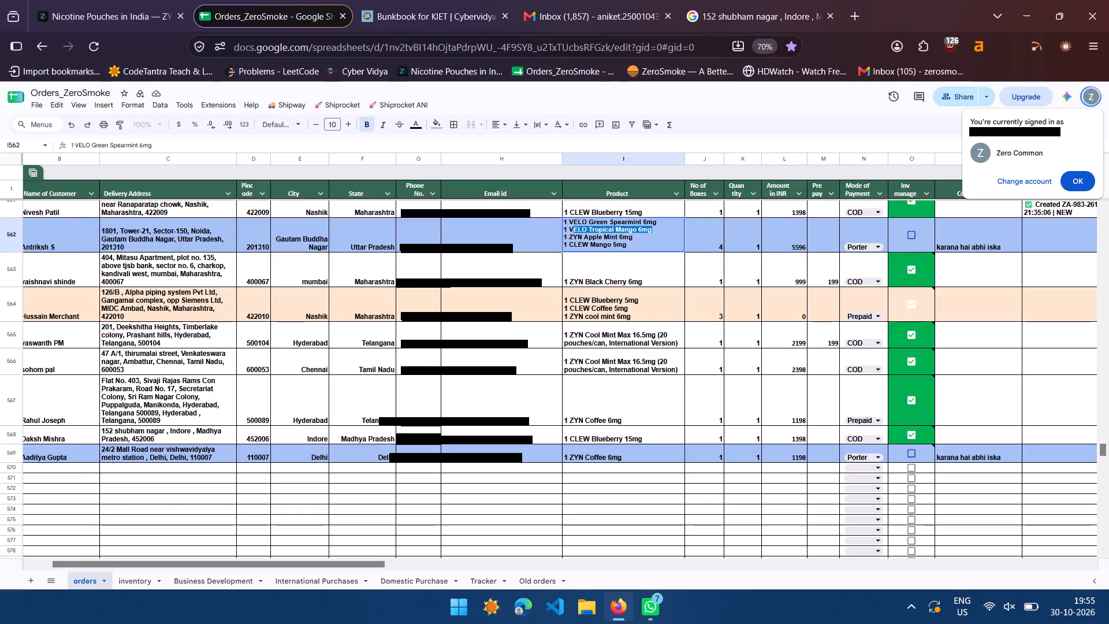
{"action": "left_click_drag", "start_coordinate": [573, 231], "coordinate": [563, 231]}
{"action": "key", "text": "BackSpace"}
{"action": "key", "text": "BackSpace"}
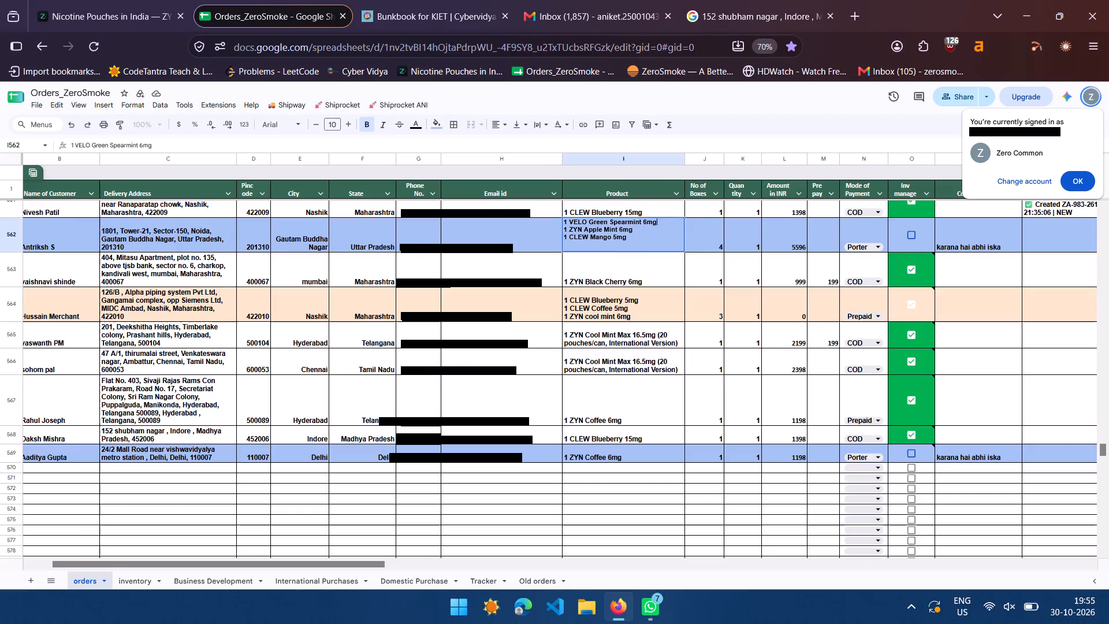
{"action": "left_click", "coordinate": [567, 222]}
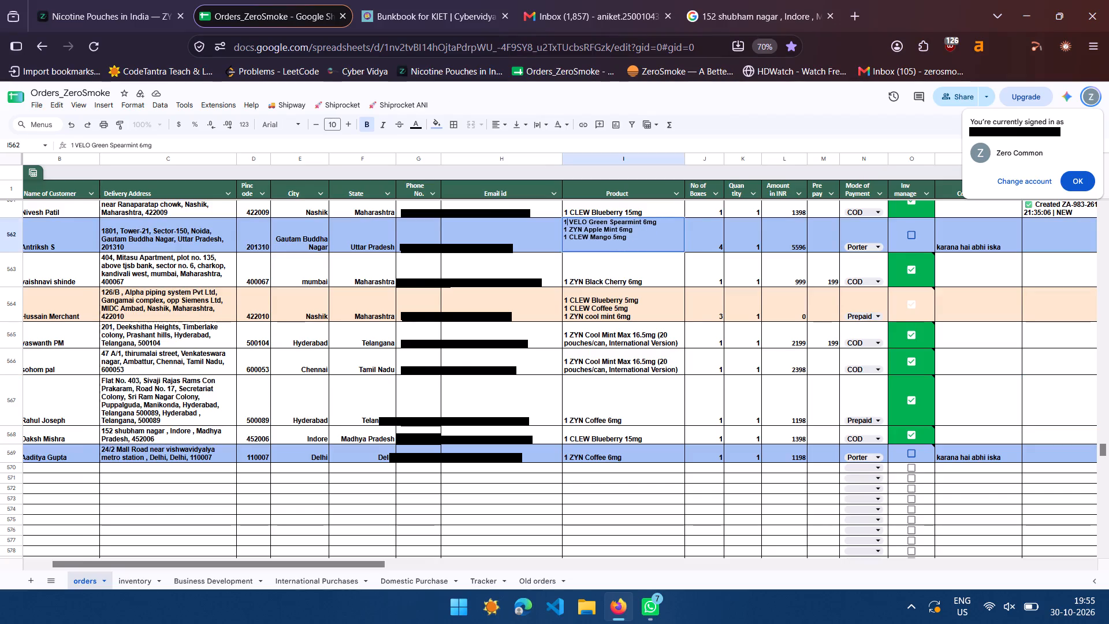
{"action": "key", "text": "BackSpace"}
{"action": "key", "text": "2"}
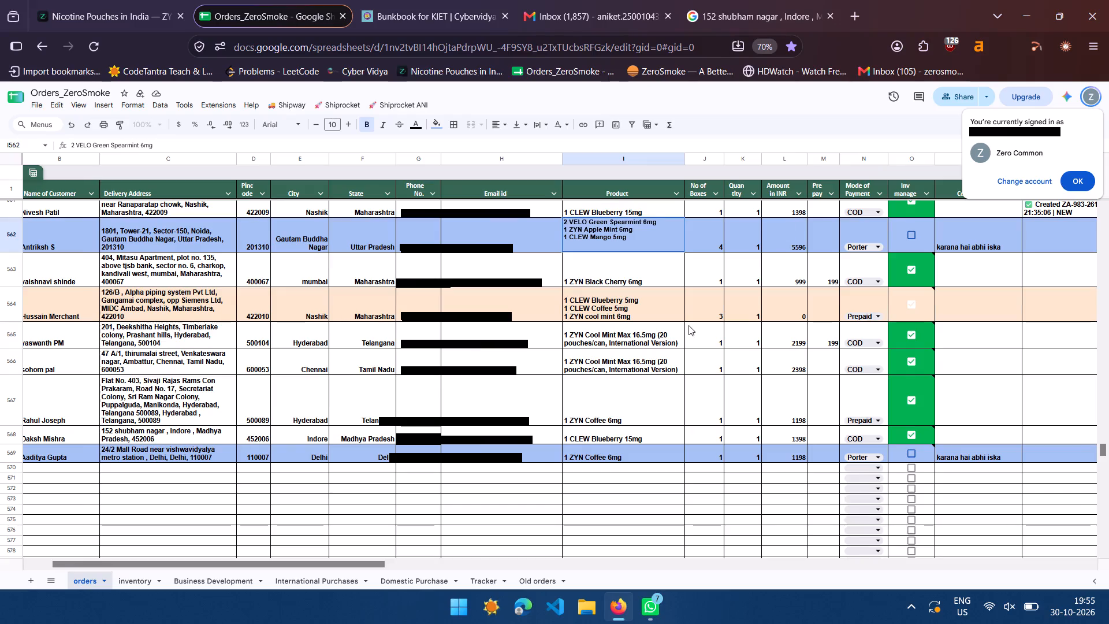
{"action": "left_click", "coordinate": [916, 235]}
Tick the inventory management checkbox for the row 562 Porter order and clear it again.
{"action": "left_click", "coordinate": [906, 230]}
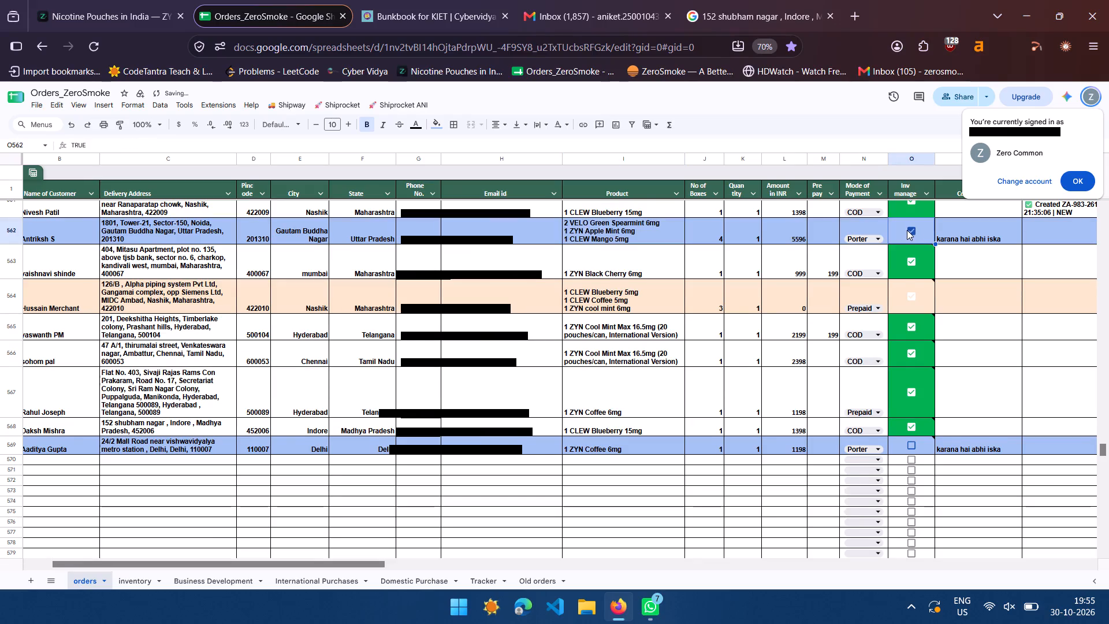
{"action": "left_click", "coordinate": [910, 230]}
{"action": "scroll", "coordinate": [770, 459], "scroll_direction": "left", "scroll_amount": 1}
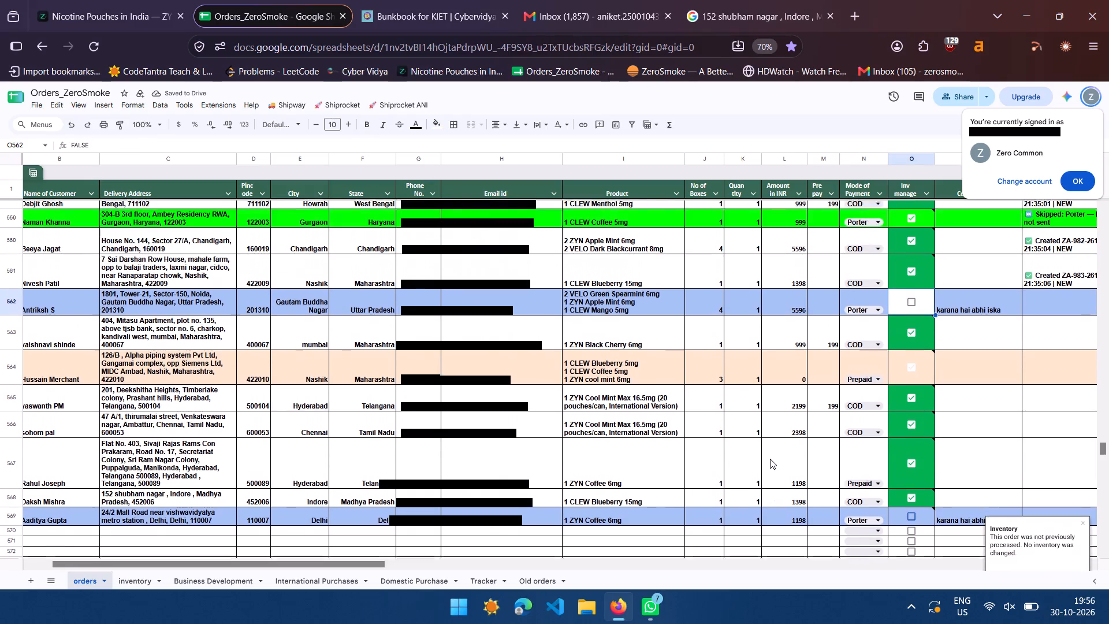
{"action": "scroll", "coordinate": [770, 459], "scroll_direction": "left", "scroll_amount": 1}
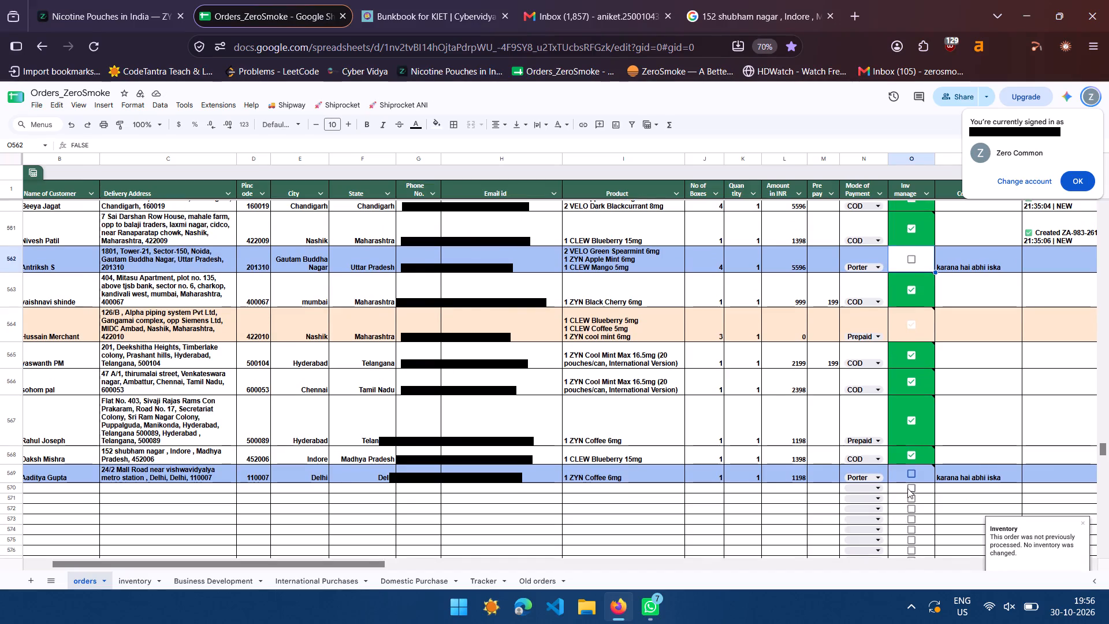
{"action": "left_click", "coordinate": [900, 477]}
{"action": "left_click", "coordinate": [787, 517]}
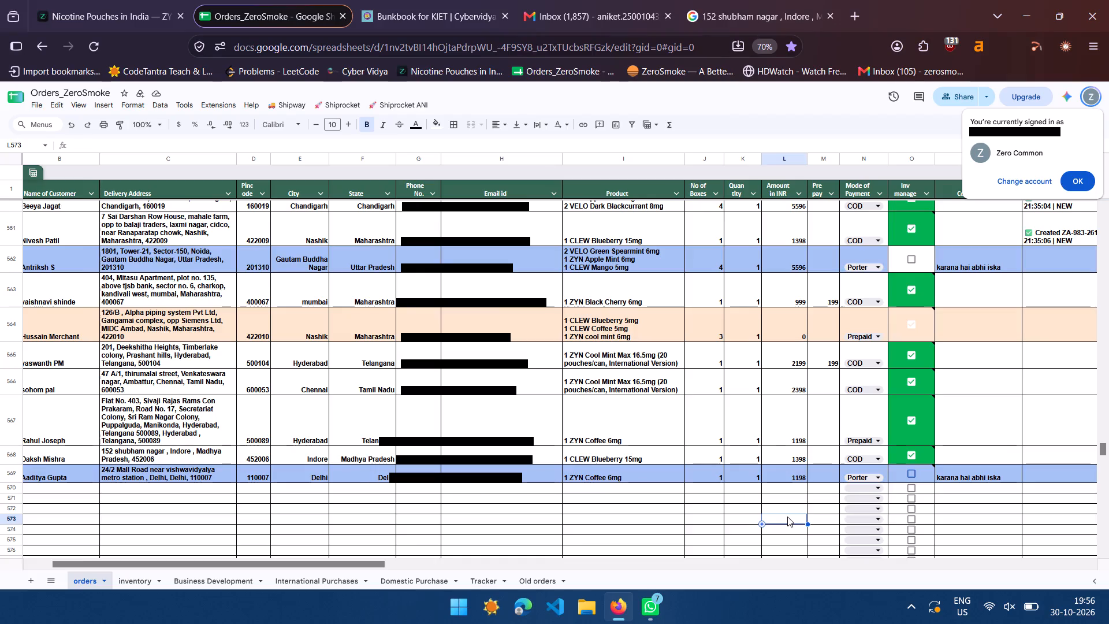
{"action": "left_click", "coordinate": [137, 0]}
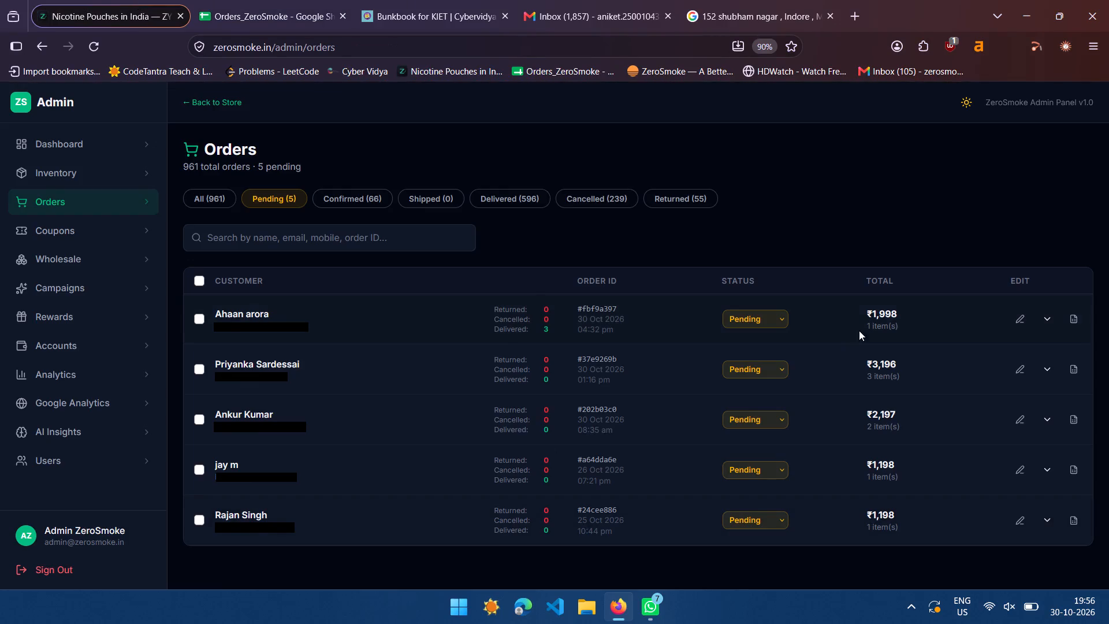
{"action": "left_click", "coordinate": [1050, 317]}
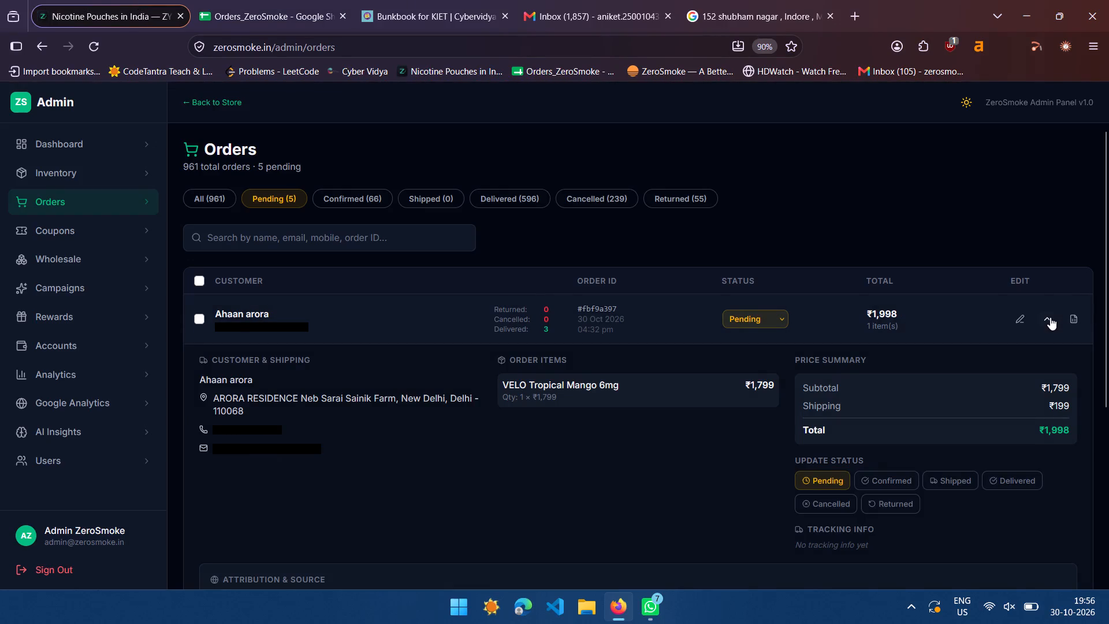
{"action": "left_click", "coordinate": [1050, 317]}
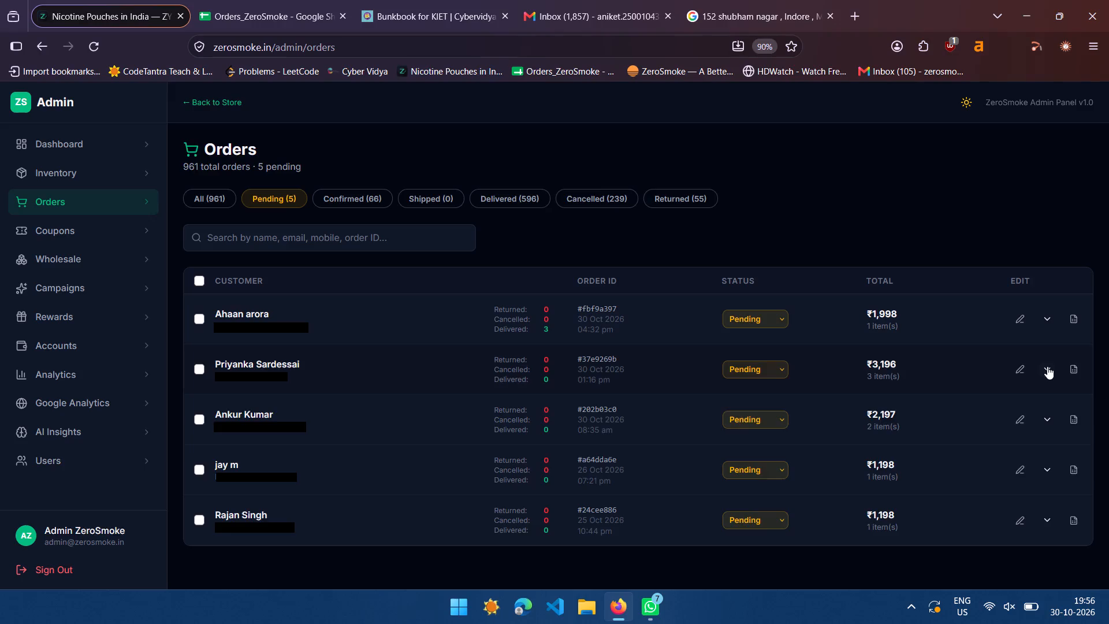
{"action": "left_click", "coordinate": [1047, 366]}
{"action": "scroll", "coordinate": [1047, 366], "scroll_direction": "down", "scroll_amount": 1}
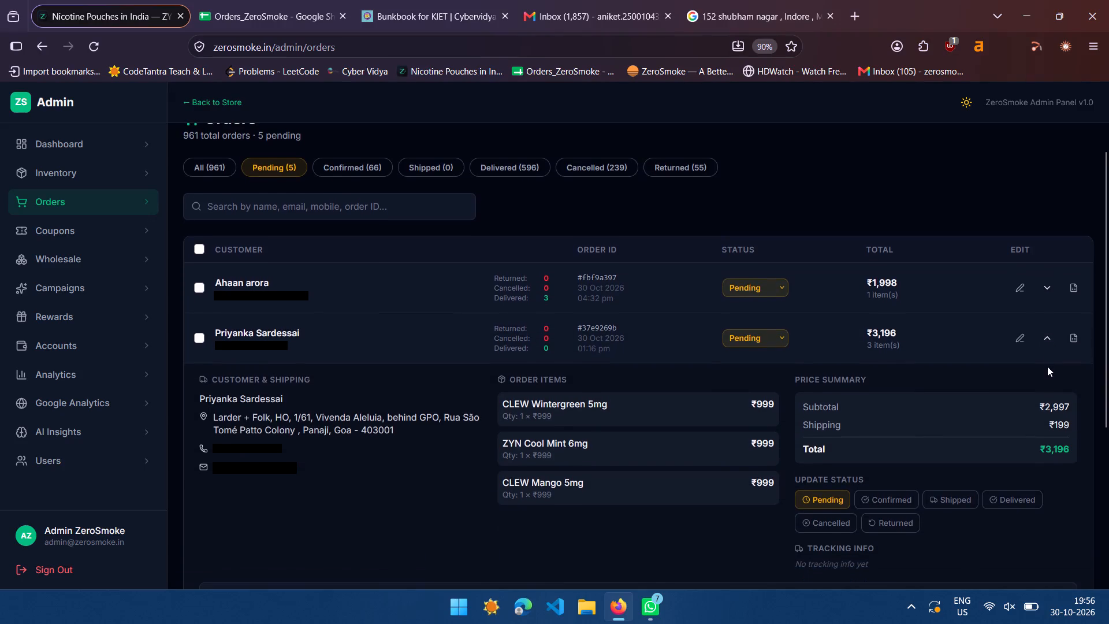
{"action": "left_click_drag", "start_coordinate": [199, 402], "coordinate": [292, 392]}
{"action": "left_click", "coordinate": [292, 392]}
{"action": "scroll", "coordinate": [292, 392], "scroll_direction": "down", "scroll_amount": 1}
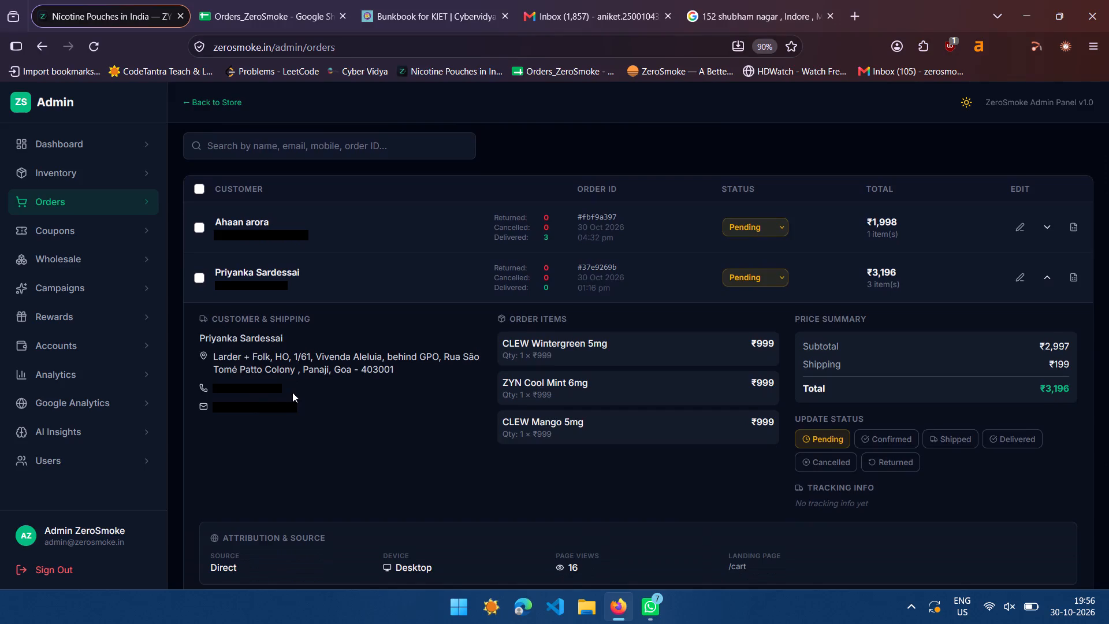
{"action": "scroll", "coordinate": [292, 392], "scroll_direction": "down", "scroll_amount": 2}
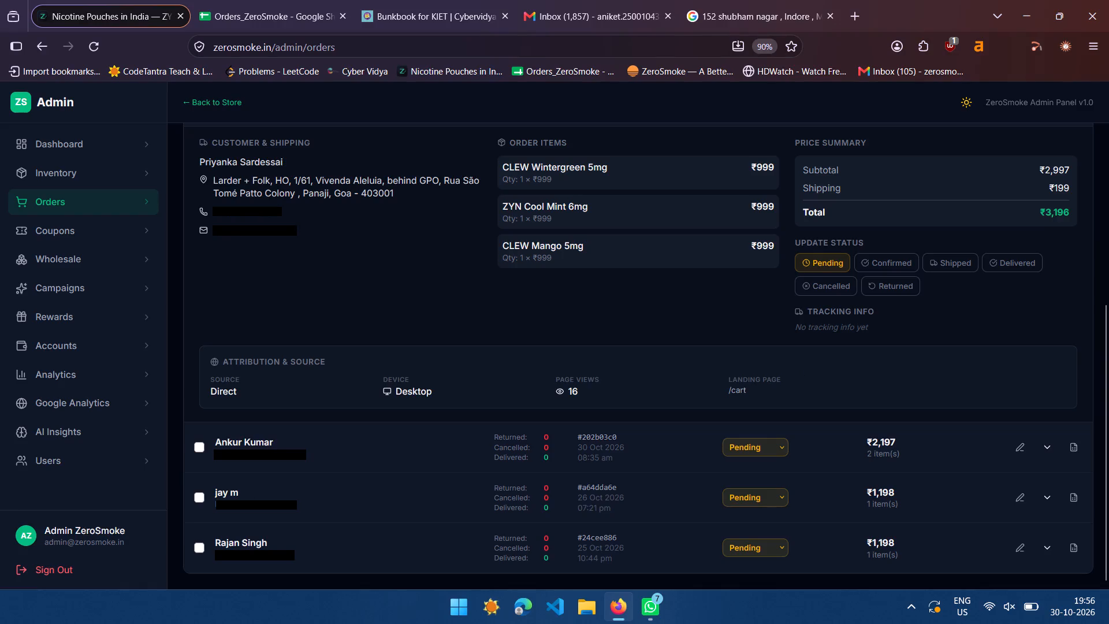
{"action": "left_click_drag", "start_coordinate": [229, 209], "coordinate": [306, 210]}
{"action": "left_click", "coordinate": [492, 240]}
{"action": "scroll", "coordinate": [492, 240], "scroll_direction": "down", "scroll_amount": 1}
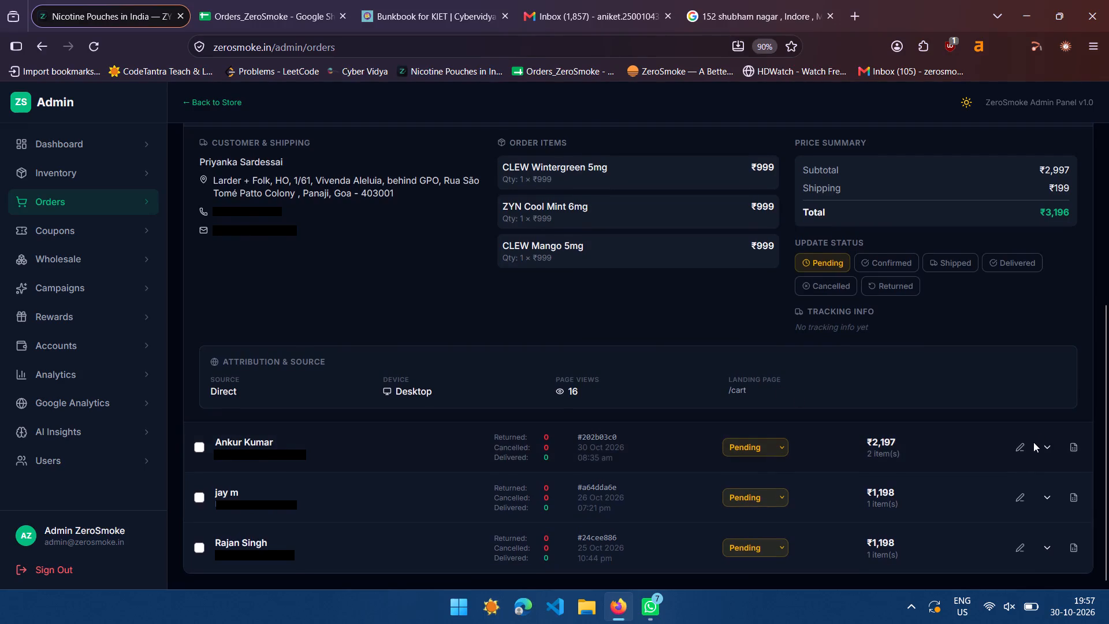
{"action": "left_click", "coordinate": [1045, 444]}
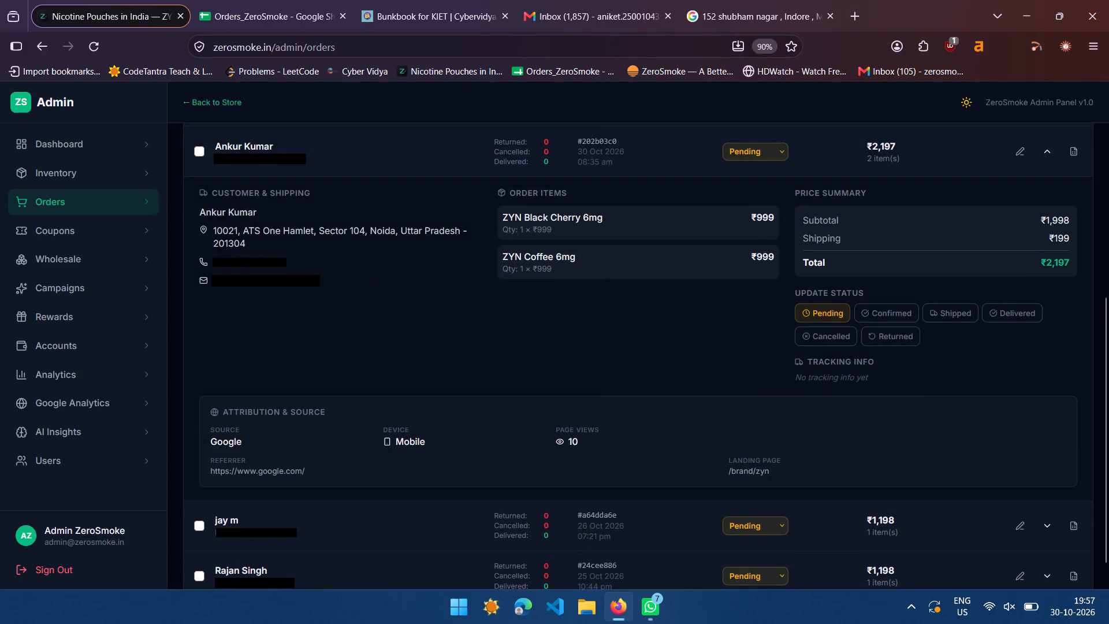
{"action": "left_click_drag", "start_coordinate": [229, 261], "coordinate": [303, 252]}
{"action": "left_click_drag", "start_coordinate": [288, 262], "coordinate": [232, 263]}
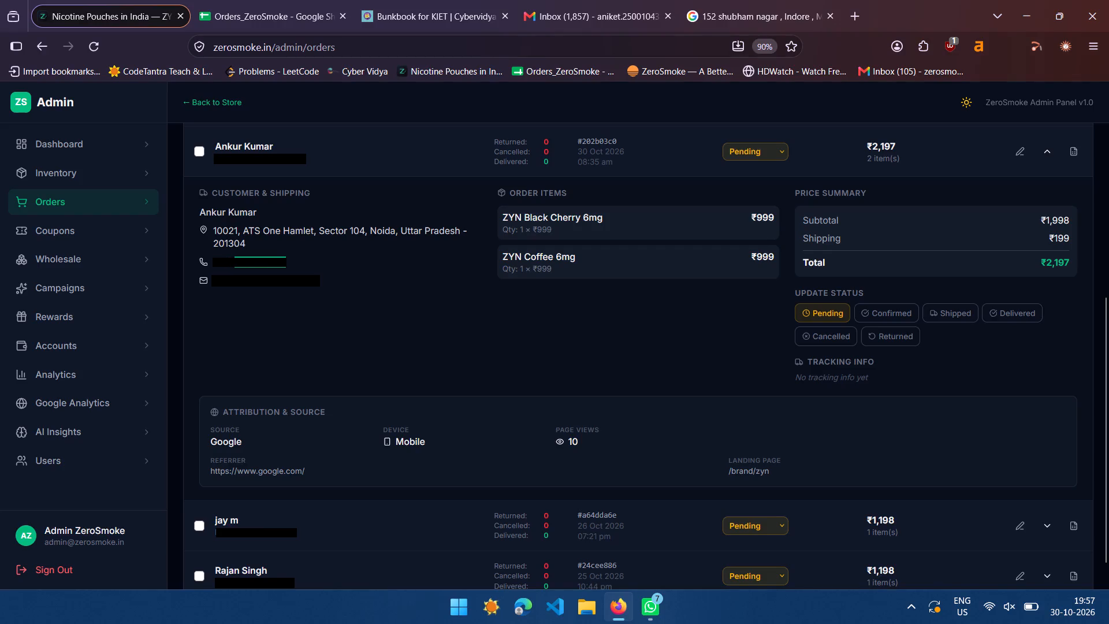
{"action": "left_click_drag", "start_coordinate": [232, 263], "coordinate": [228, 262]}
{"action": "left_click", "coordinate": [228, 262]}
{"action": "left_click_drag", "start_coordinate": [228, 262], "coordinate": [270, 262]}
{"action": "left_click", "coordinate": [270, 262]}
{"action": "left_click_drag", "start_coordinate": [285, 259], "coordinate": [229, 263]}
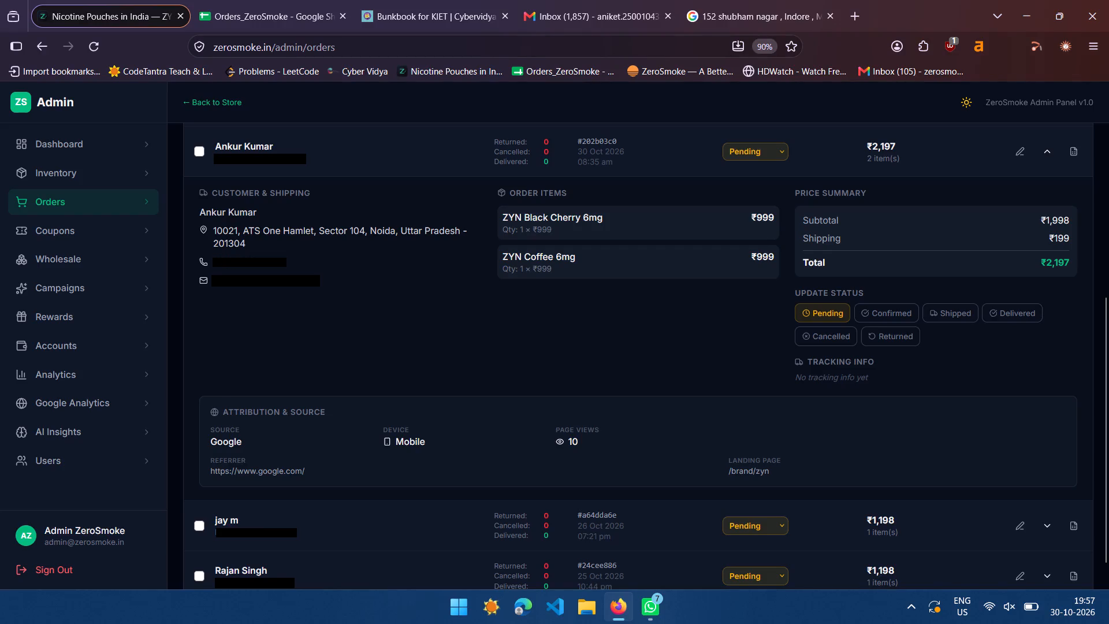
{"action": "left_click", "coordinate": [229, 263]}
{"action": "scroll", "coordinate": [229, 263], "scroll_direction": "down", "scroll_amount": 3}
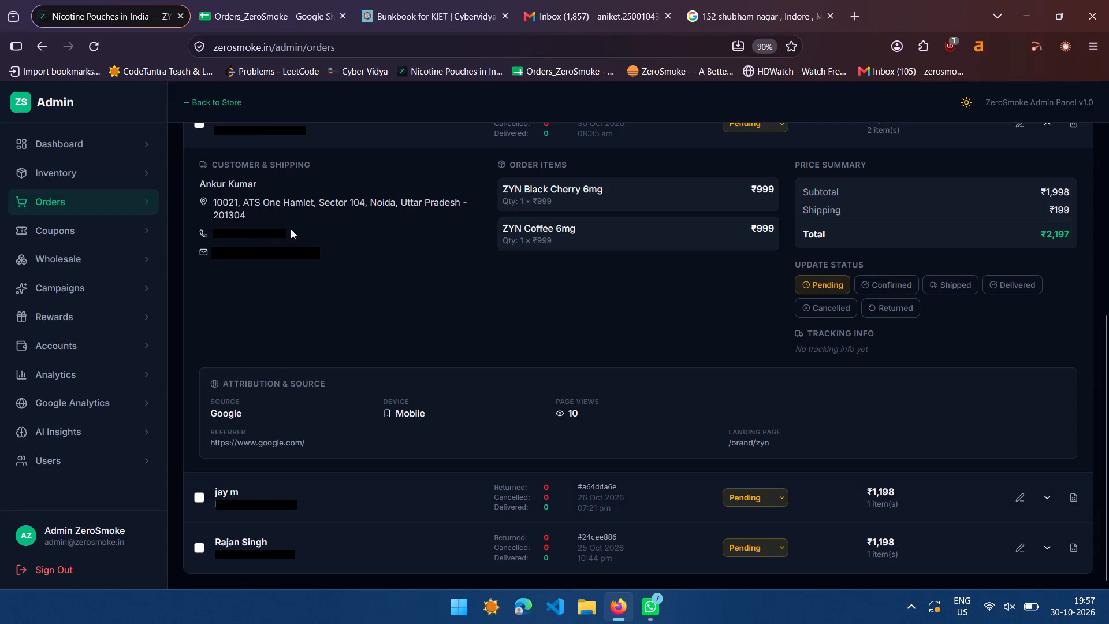
{"action": "left_click_drag", "start_coordinate": [284, 231], "coordinate": [225, 236]}
{"action": "left_click_drag", "start_coordinate": [225, 236], "coordinate": [225, 235]}
{"action": "left_click_drag", "start_coordinate": [225, 235], "coordinate": [228, 232]}
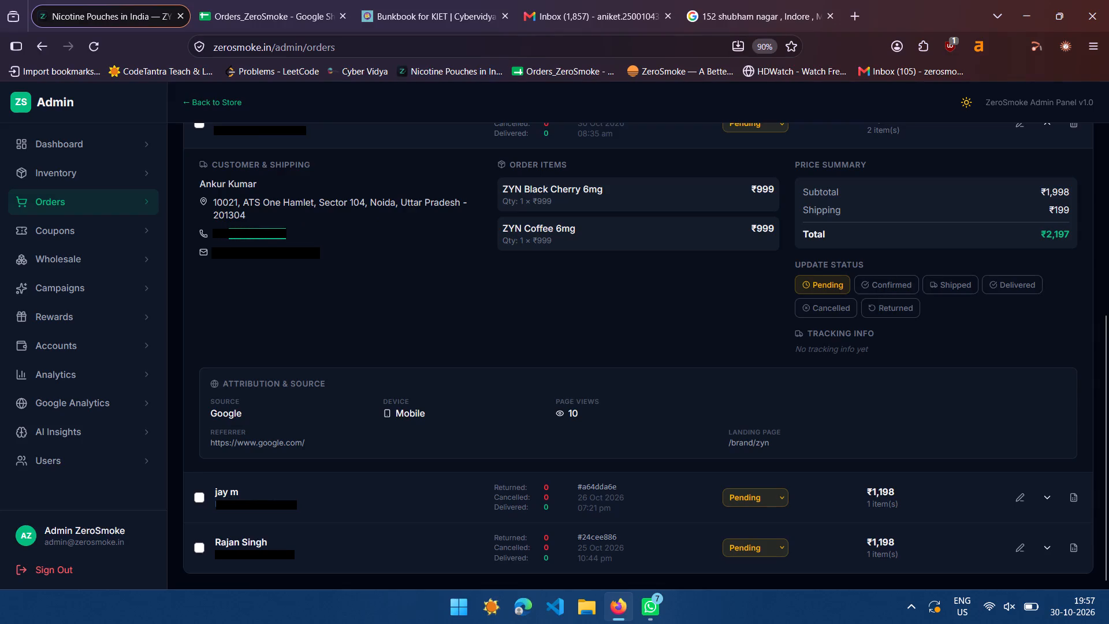
{"action": "left_click", "coordinate": [228, 232]}
{"action": "left_click_drag", "start_coordinate": [228, 232], "coordinate": [301, 236]}
{"action": "left_click", "coordinate": [301, 236]}
{"action": "scroll", "coordinate": [301, 236], "scroll_direction": "down", "scroll_amount": 1}
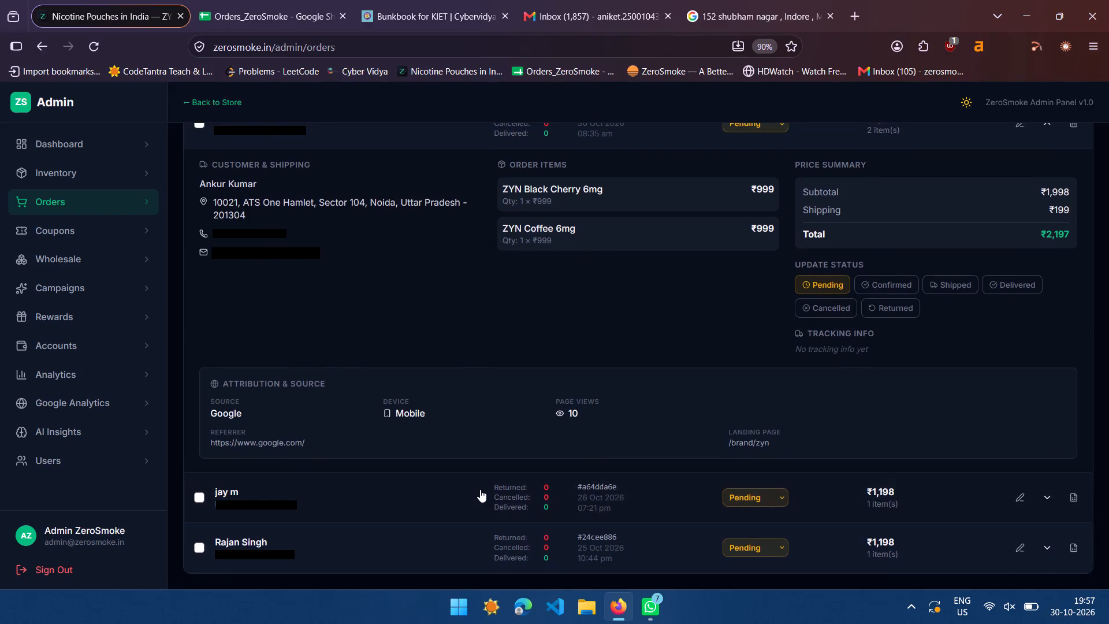
{"action": "left_click", "coordinate": [1046, 554]}
{"action": "scroll", "coordinate": [1046, 554], "scroll_direction": "down", "scroll_amount": 3}
{"action": "scroll", "coordinate": [285, 343], "scroll_direction": "up", "scroll_amount": 2}
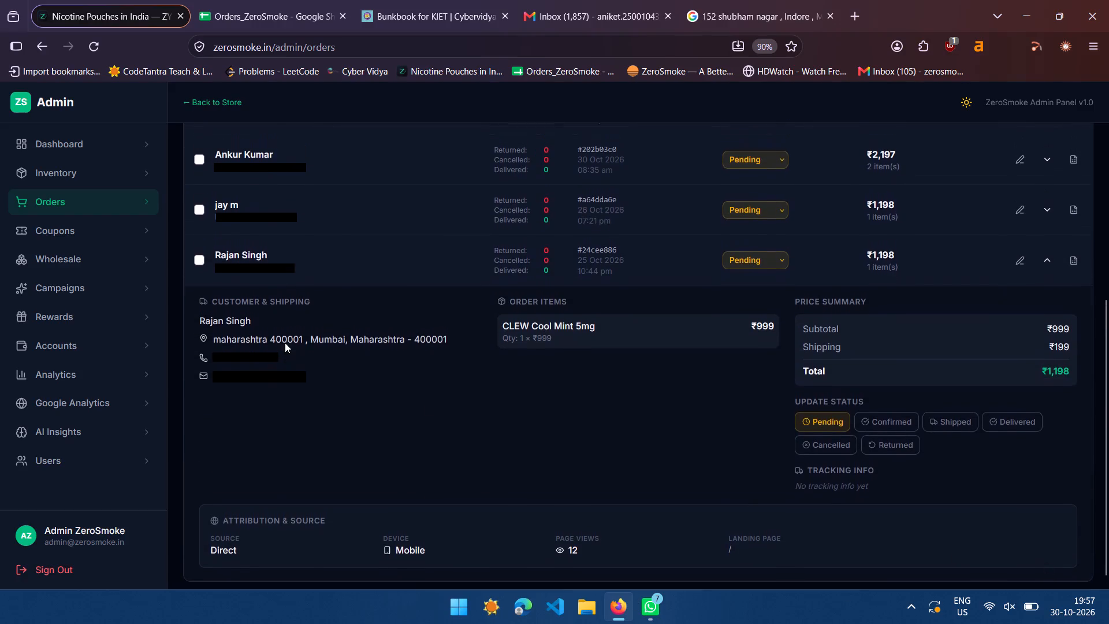
{"action": "scroll", "coordinate": [285, 343], "scroll_direction": "up", "scroll_amount": 2}
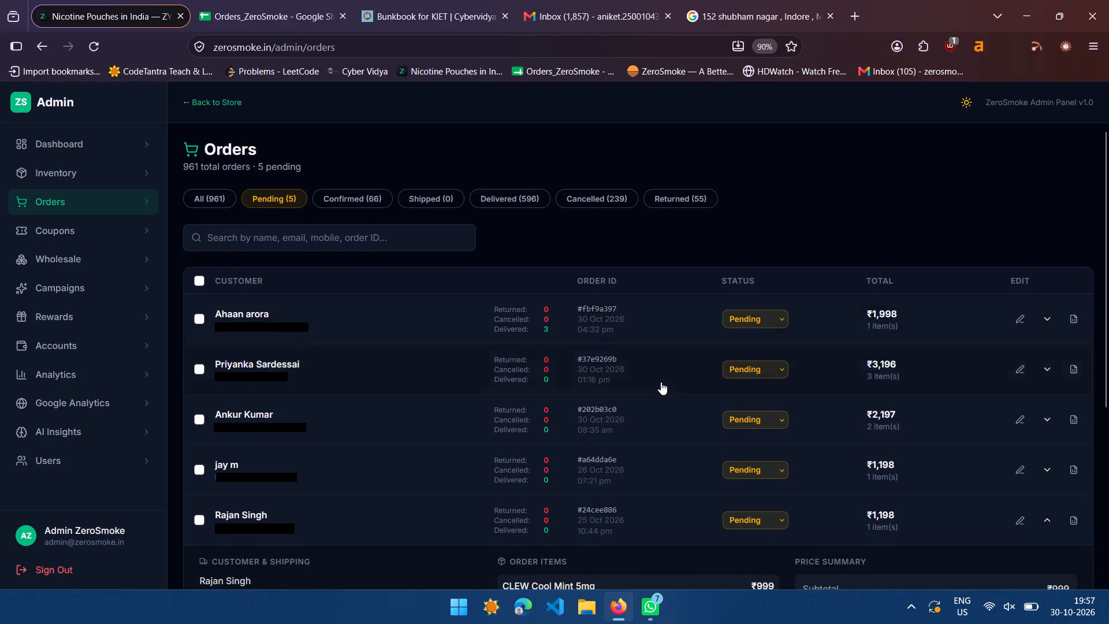
{"action": "scroll", "coordinate": [661, 382], "scroll_direction": "down", "scroll_amount": 6}
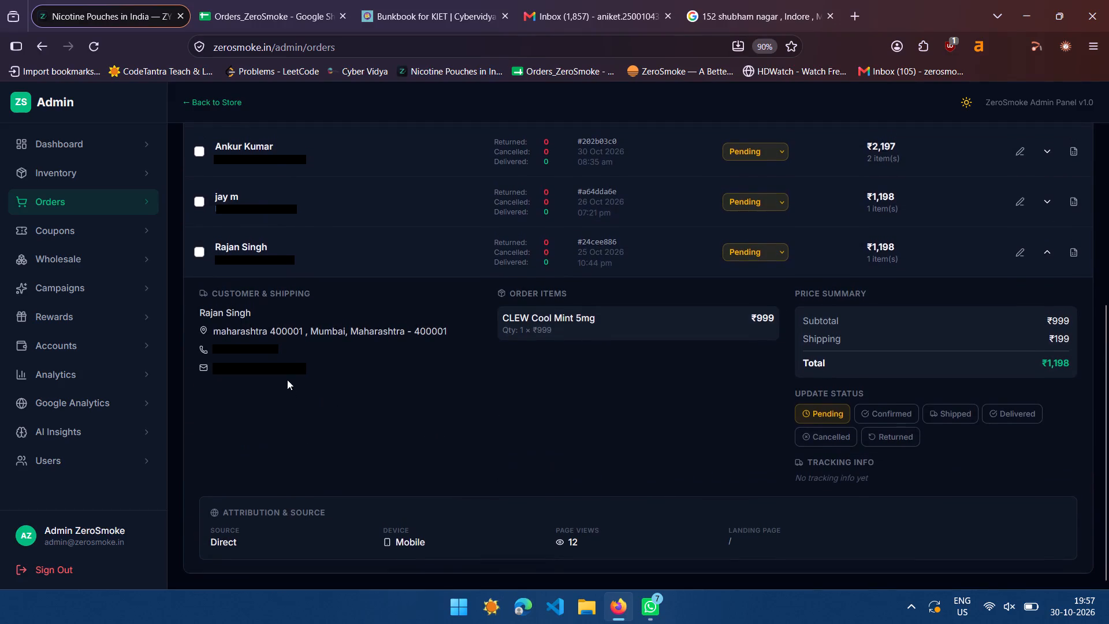
Return to the orders sheet of the Orders_ZeroSmoke spreadsheet.
{"action": "left_click", "coordinate": [204, 0]}
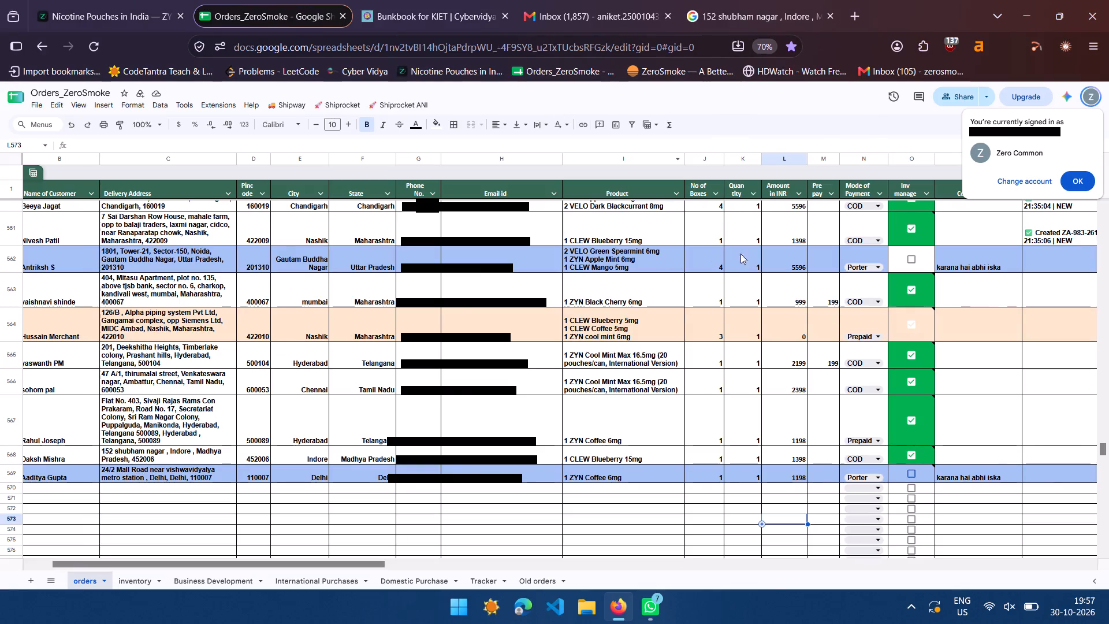
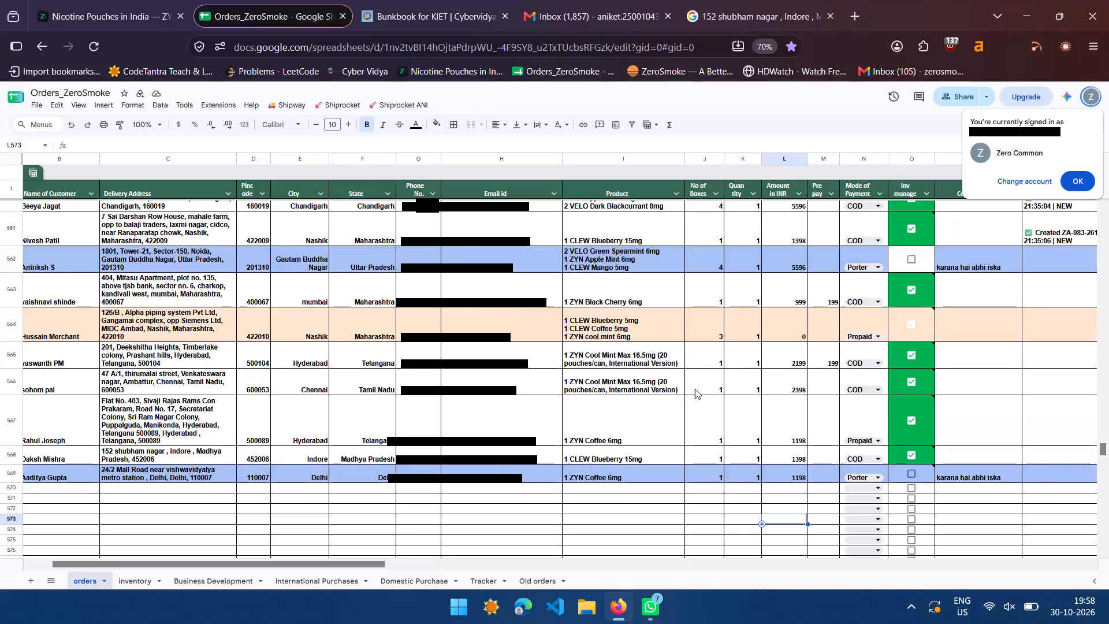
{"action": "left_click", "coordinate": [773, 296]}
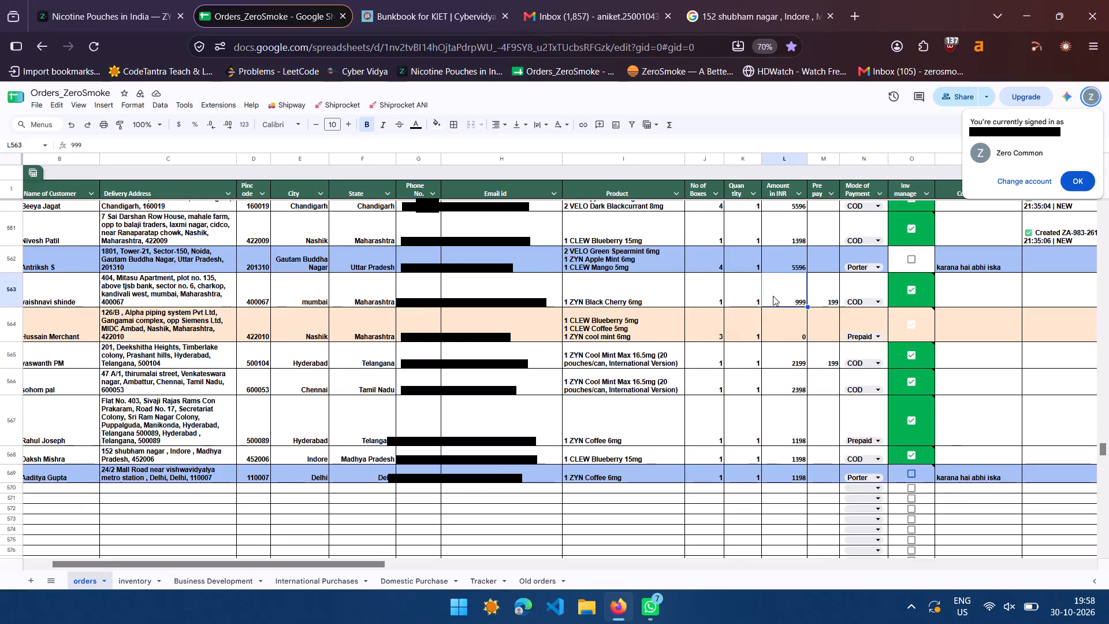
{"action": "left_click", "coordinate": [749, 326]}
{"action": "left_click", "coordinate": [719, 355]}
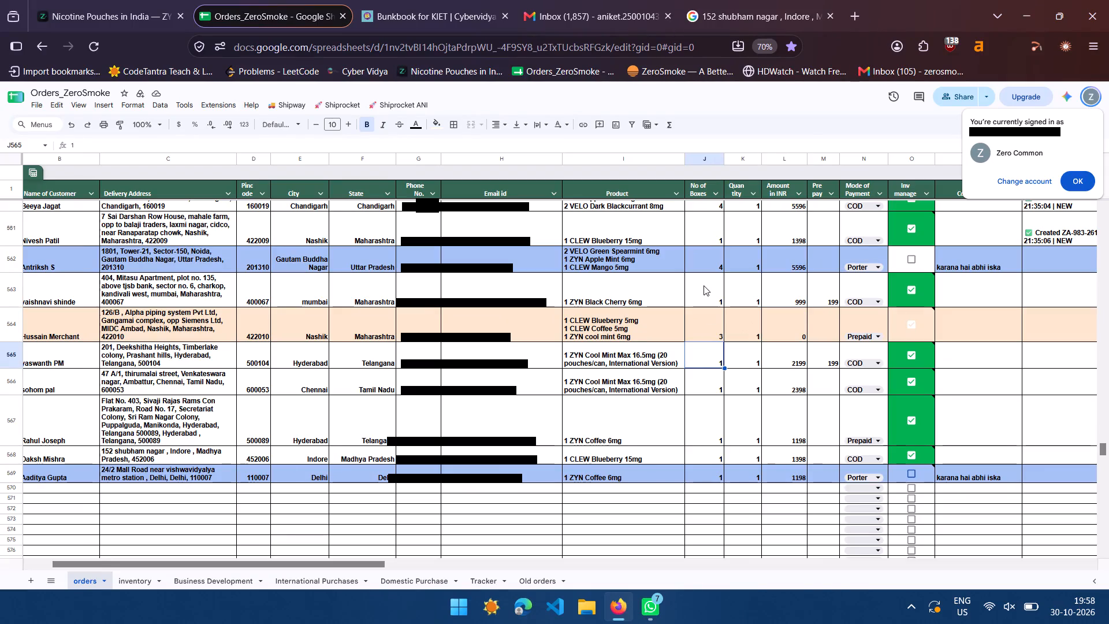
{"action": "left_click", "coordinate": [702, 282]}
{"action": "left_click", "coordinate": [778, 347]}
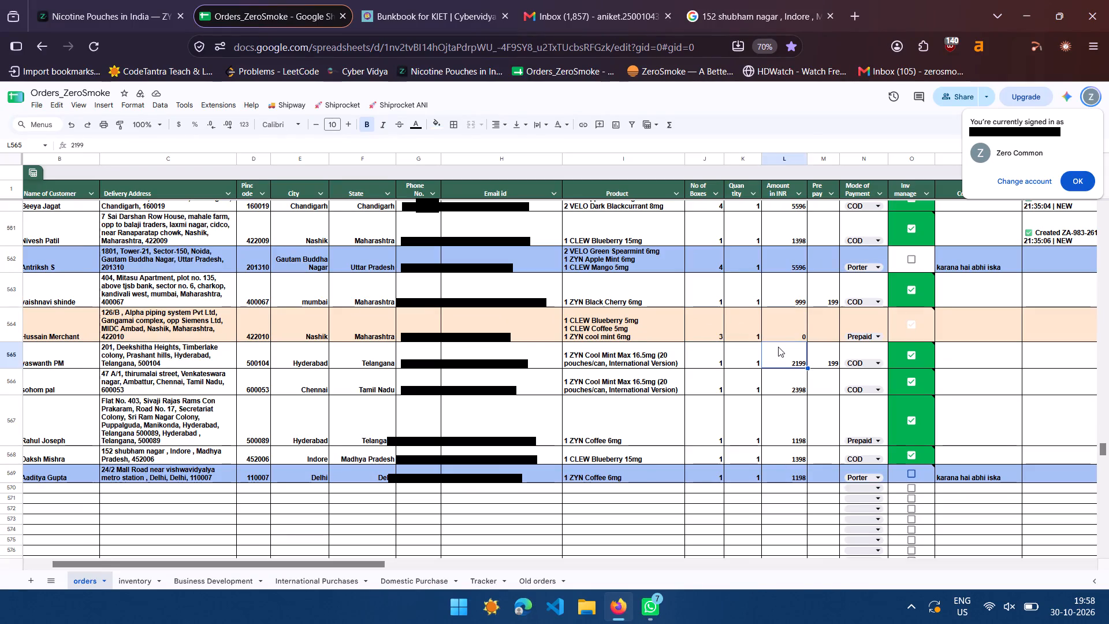
Switch to the ZeroSmoke admin panel and view the list of wholesale inquiries.
{"action": "left_click", "coordinate": [137, 0]}
{"action": "left_click", "coordinate": [83, 263]}
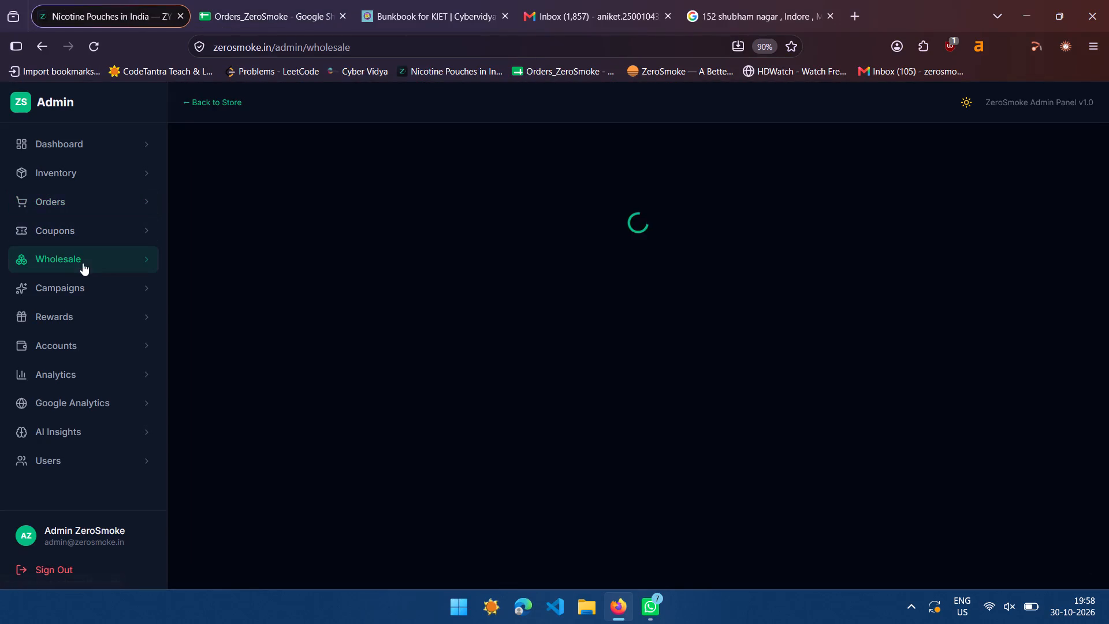
Open the admin panel's dashboard overview.
{"action": "left_click", "coordinate": [113, 145]}
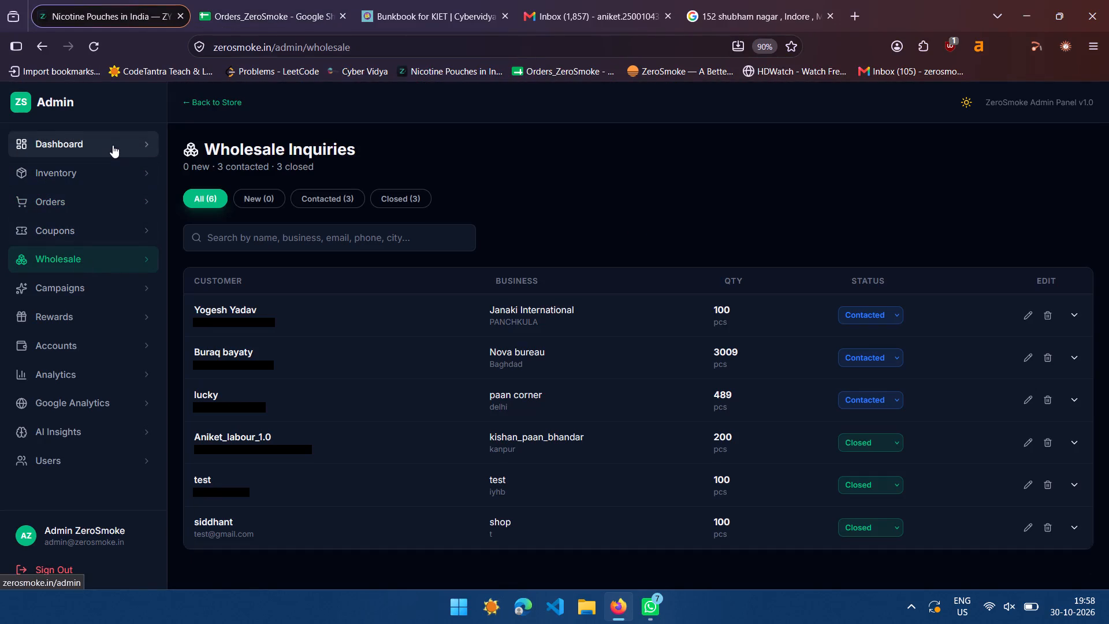